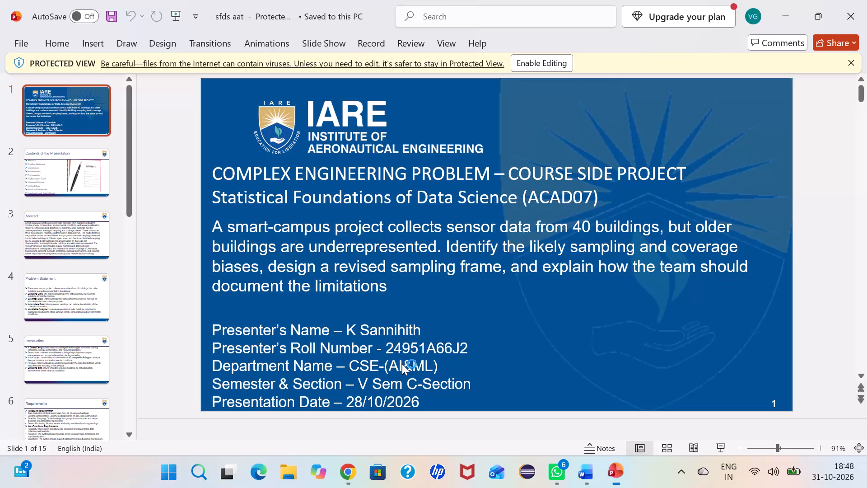
Enable editing of the protected presentation.
click(531, 66)
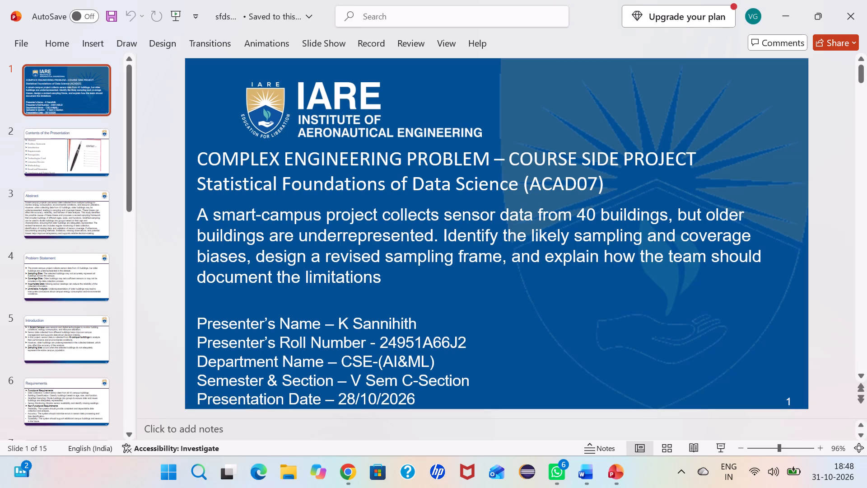
Replace the smart-campus problem statement on slide 1 with the copied text "Define Human Computer Interaction (HCI) and explain its importance.".
drag(517, 186, 507, 186)
click(422, 231)
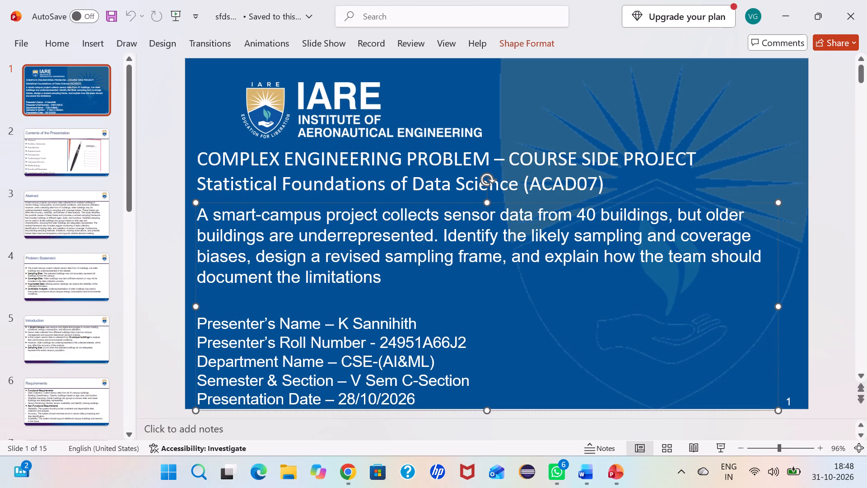
drag(197, 213, 383, 270)
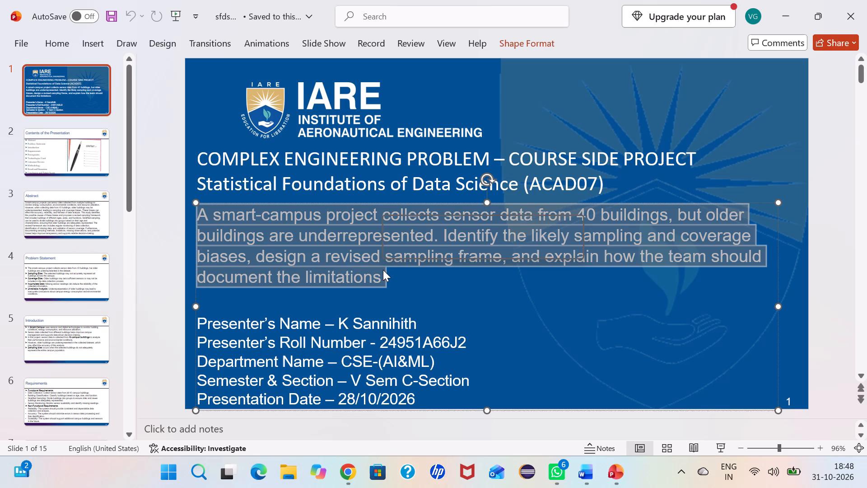
right_click(337, 254)
click(409, 177)
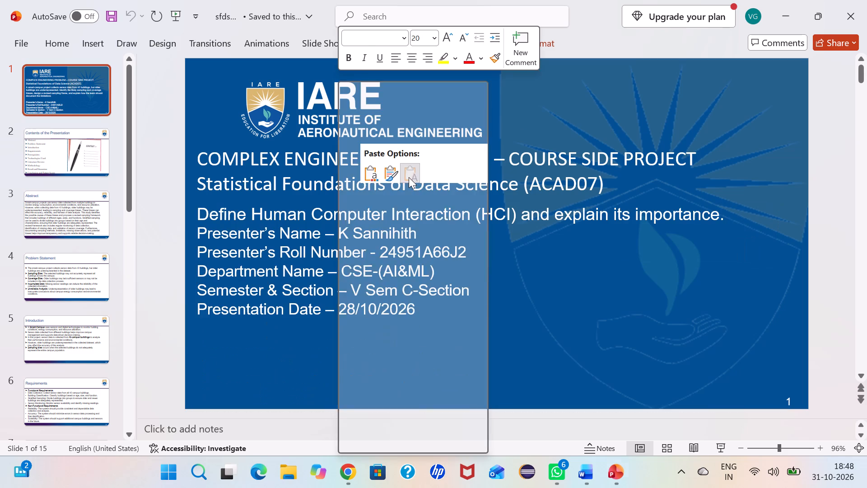
Space out the new problem statement with one blank line above it and two blank lines before the presenter details.
key(Return)
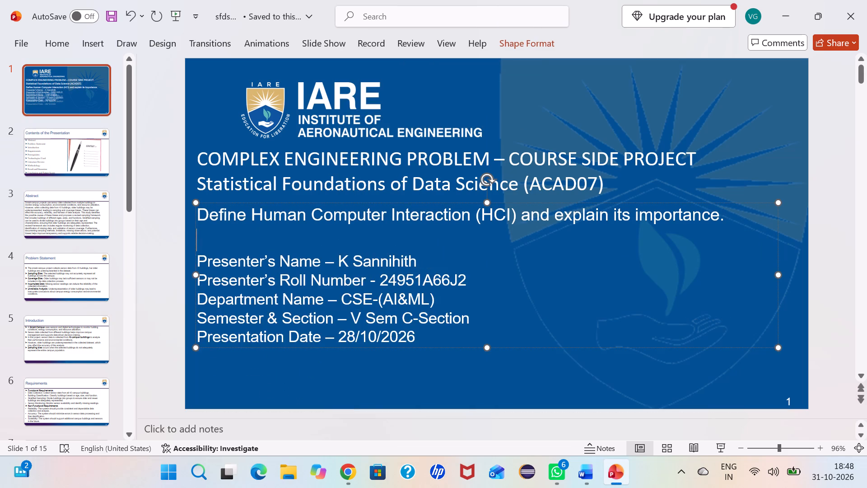
key(Return)
key(Return)
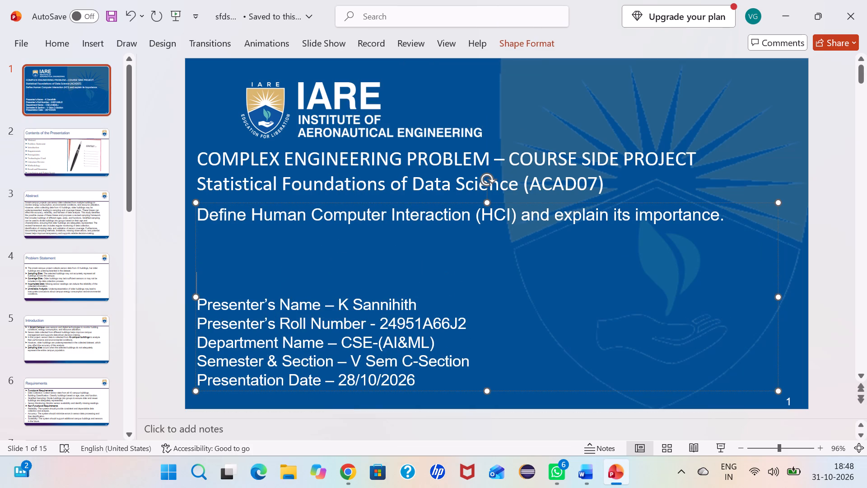
click(199, 212)
key(Return)
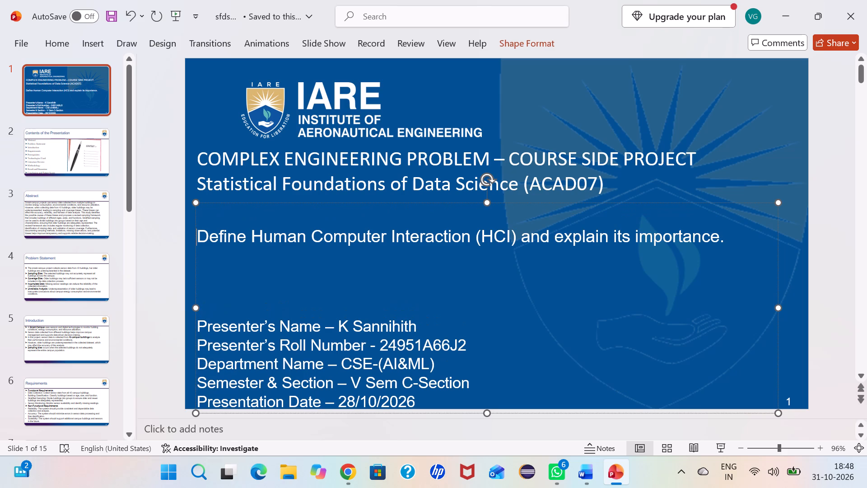
click(199, 258)
key(Delete)
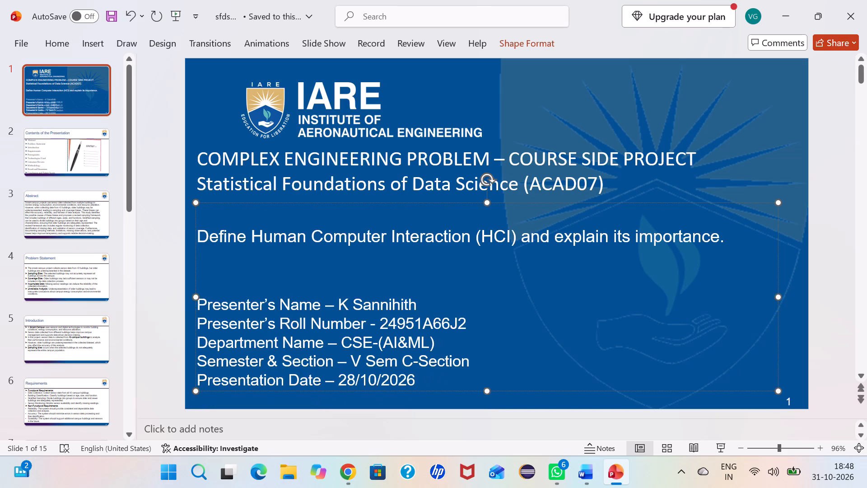
click(241, 394)
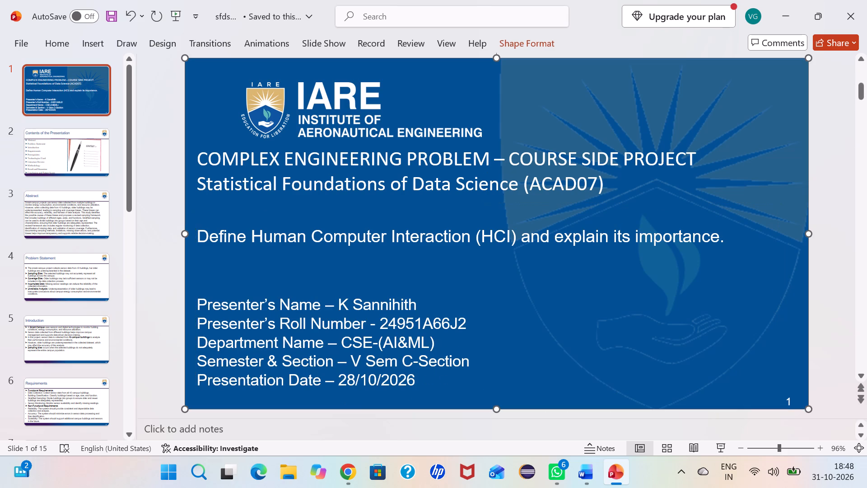
Copy the ACAD14 course name from the IARE AAT-II page in Chrome and replace slide 1's course name with "Human Computer Interaction (UI&UX)".
key(alt+Tab)
key(alt+Tab)
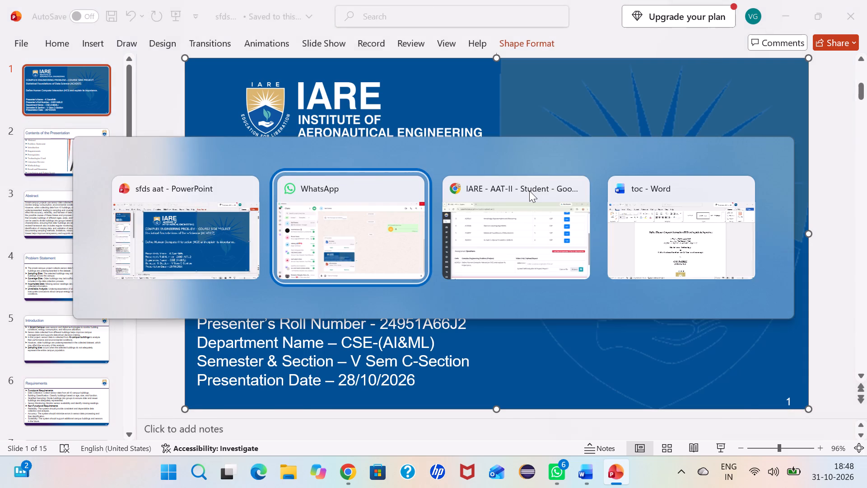
triple_click(411, 224)
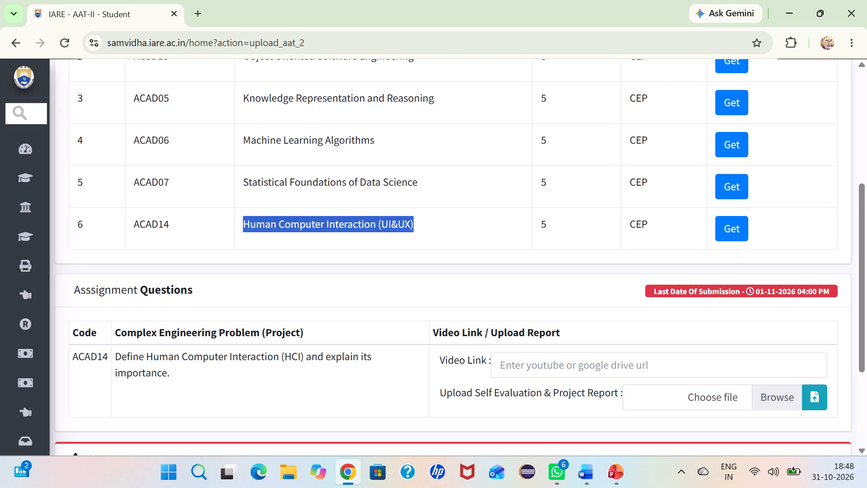
key(ctrl+c)
key(alt+Tab)
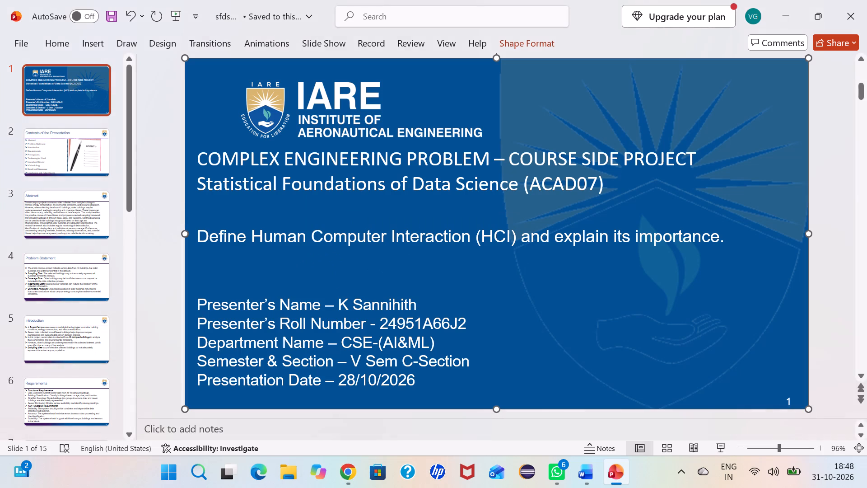
double_click(345, 185)
triple_click(345, 185)
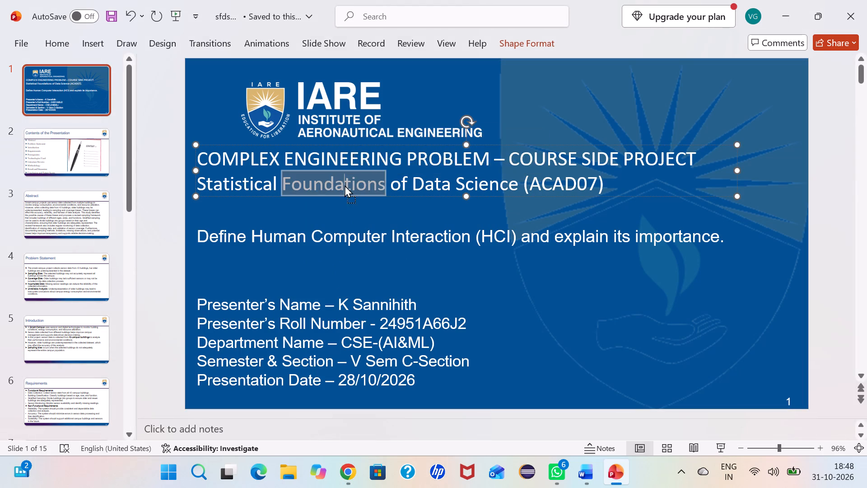
click(345, 185)
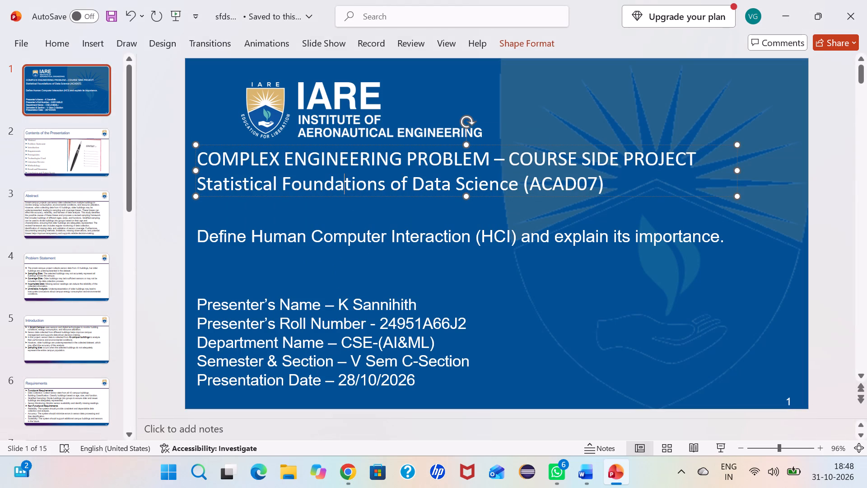
drag(200, 181, 472, 179)
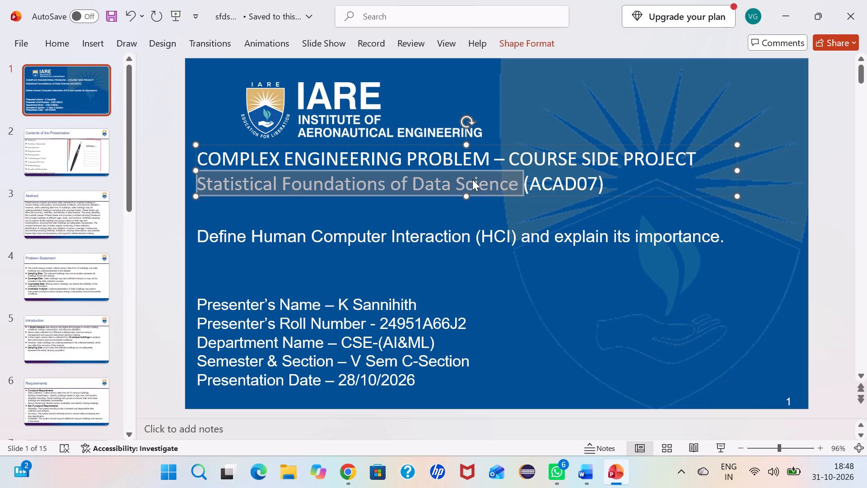
right_click(442, 181)
click(516, 178)
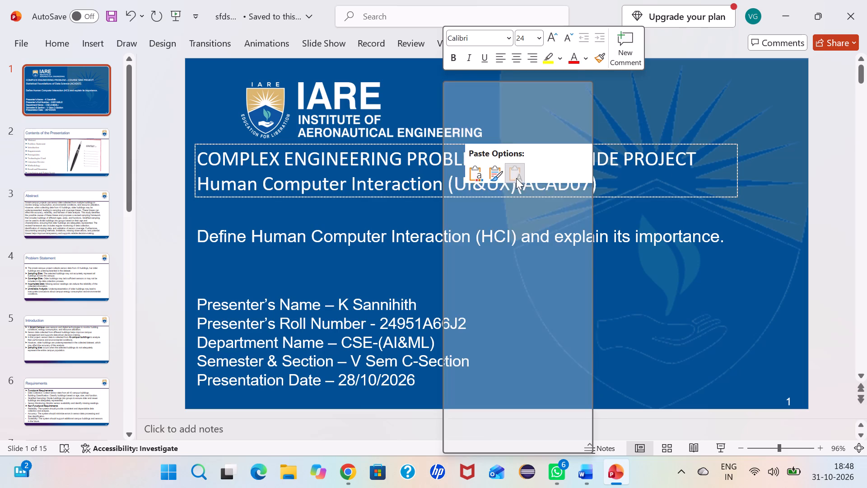
key(space)
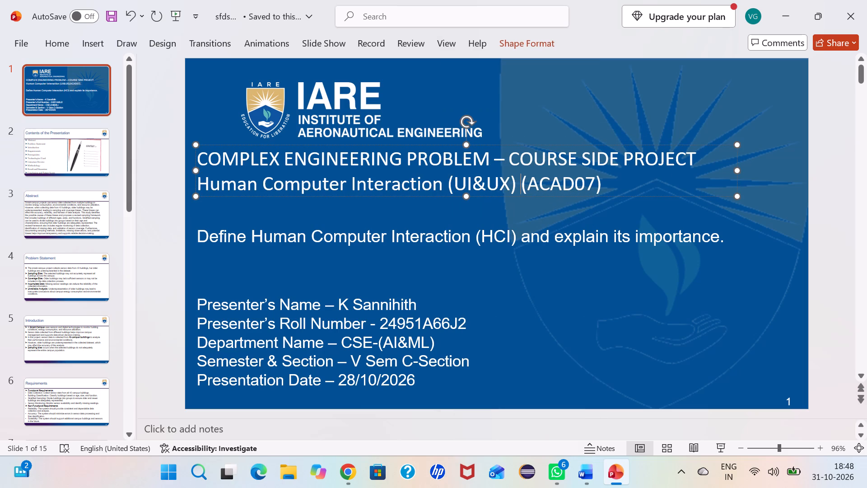
Check the course code on the AAT-II page and change the code in the slide title to ACAD14.
key(alt+Tab)
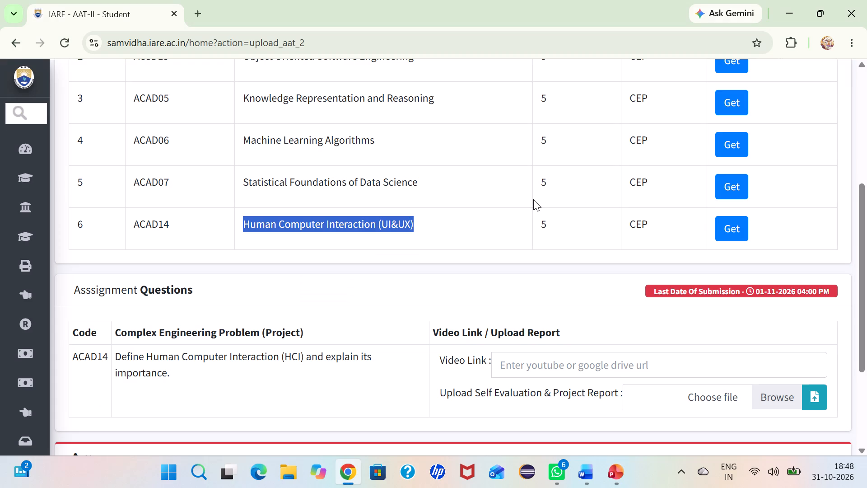
key(alt+Tab)
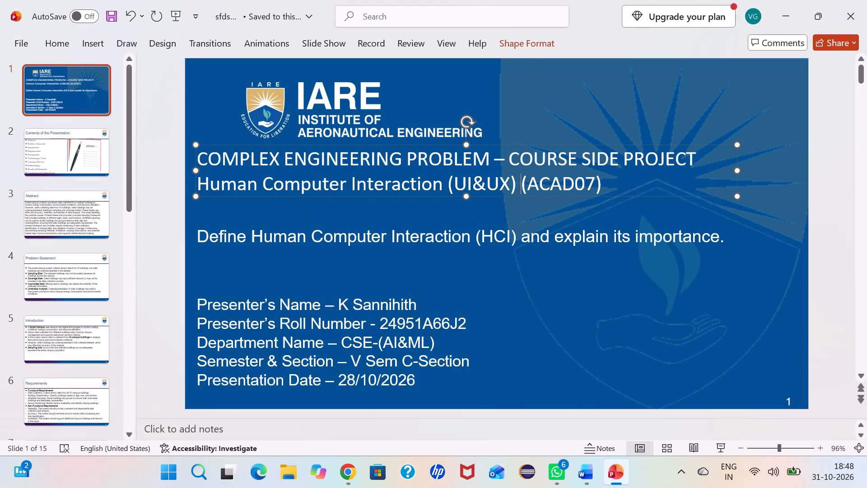
click(592, 183)
key(BackSpace)
key(BackSpace)
text(14)
Look up the student's name and roll number in the self-assessment form of the Word document toc.
key(alt+Tab)
key(alt+Tab)
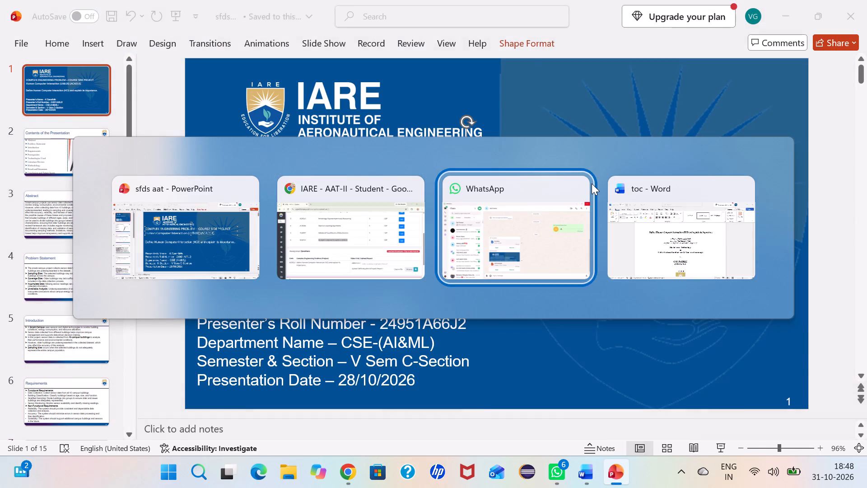
key(alt+Tab)
drag(592, 183, 609, 487)
scroll(595, 224, up, 1)
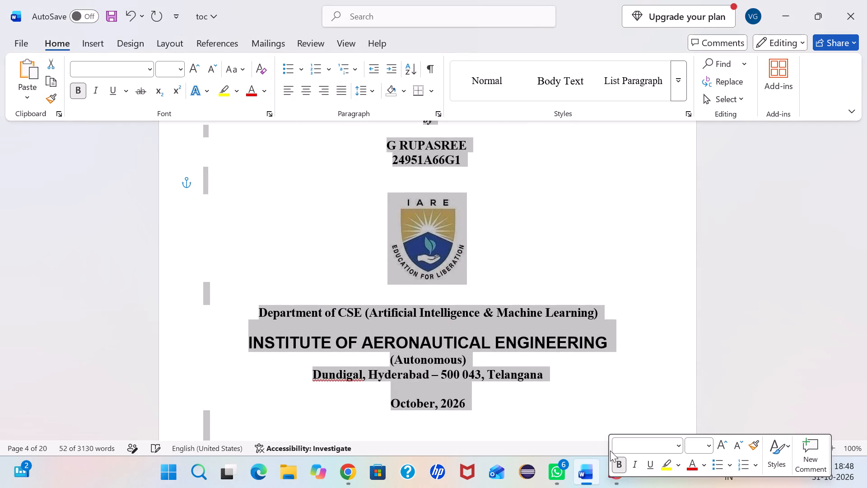
click(610, 450)
click(583, 399)
scroll(583, 399, up, 2)
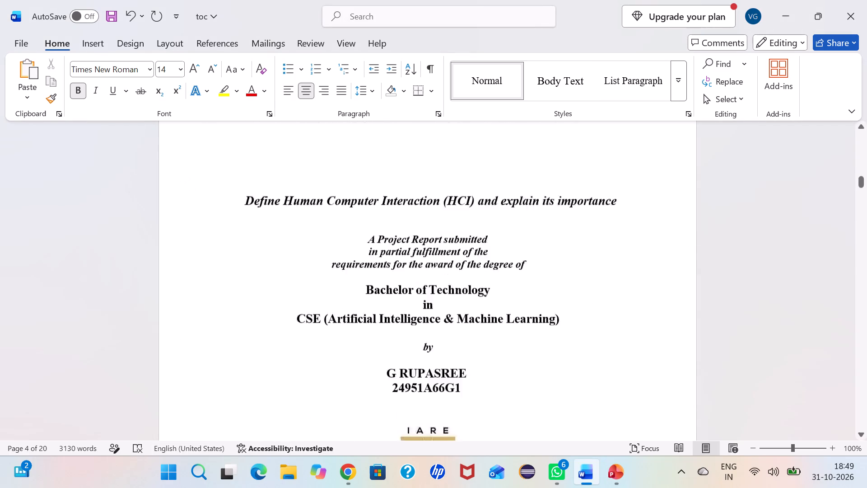
scroll(583, 399, up, 3)
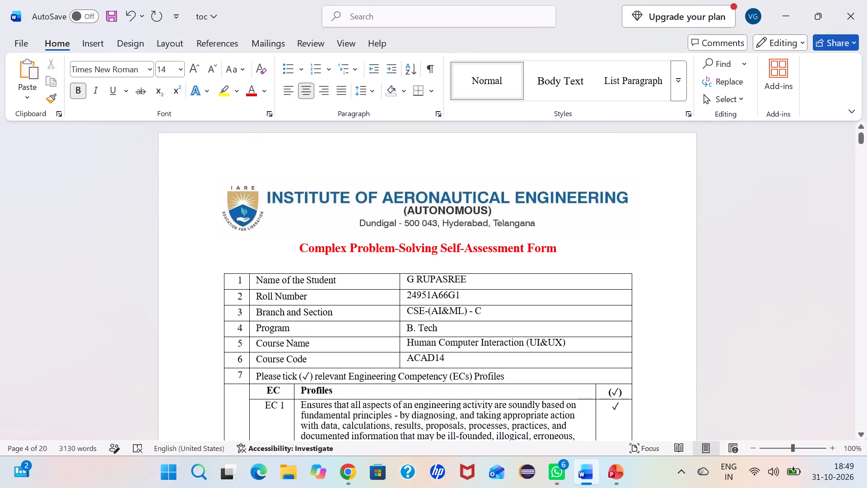
key(alt+Tab)
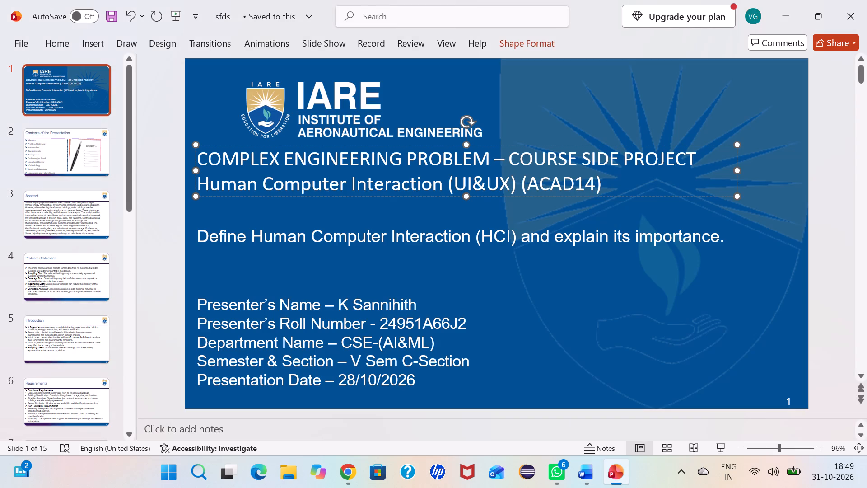
Back in PowerPoint, replace the presenter's name on slide 1 with the student's name from the Word form.
click(417, 305)
key(BackSpace)
key(BackSpace)
key(BackSpace)
key(BackSpace)
key(BackSpace)
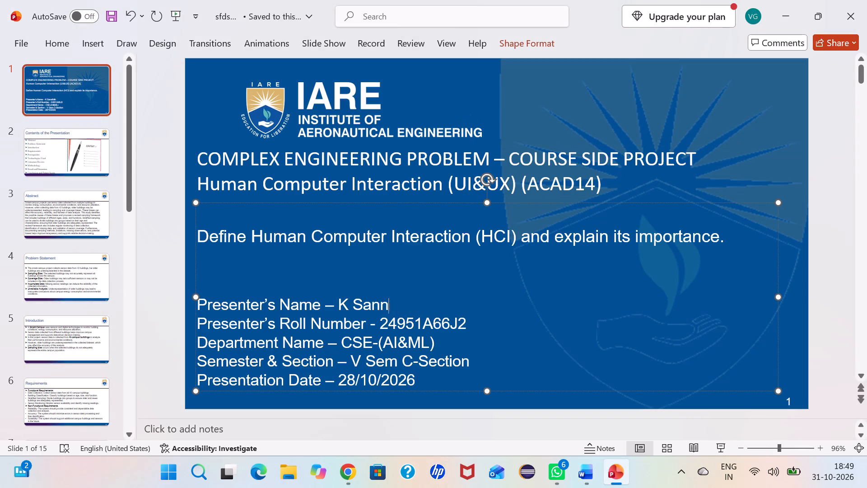
key(BackSpace)
key(BackSpace)
key(BackSpace)
key(BackSpace)
key(BackSpace)
key(BackSpace)
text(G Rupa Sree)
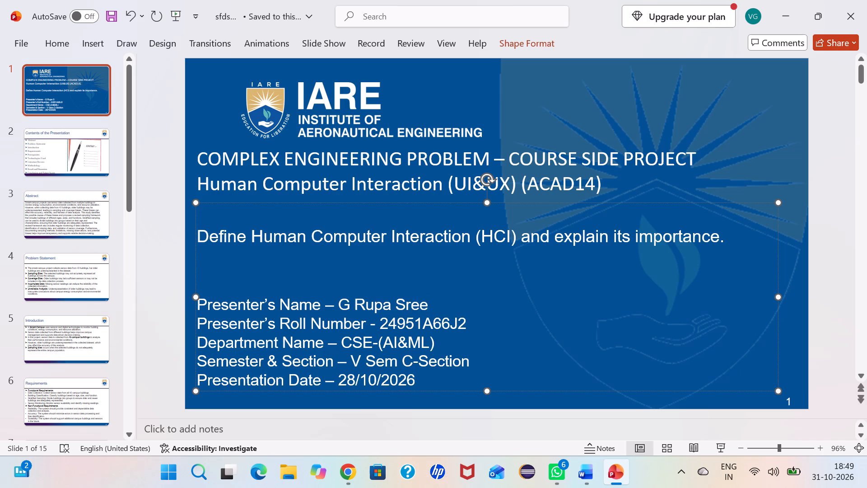
Change the ending of the presenter's roll number to match the roll number in the Word form.
click(466, 324)
click(466, 324)
key(BackSpace)
key(BackSpace)
key(shift+g)
key(1)
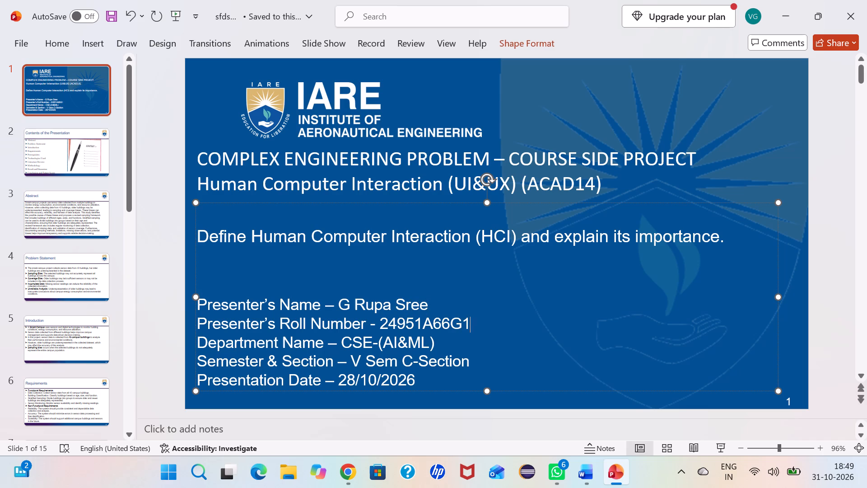
Set the presentation date on slide 1 to 31/10/2026.
key(Down)
key(Down)
key(Down)
key(Left)
key(Left)
key(Left)
key(Left)
key(Left)
key(Left)
key(Left)
key(Left)
key(BackSpace)
key(BackSpace)
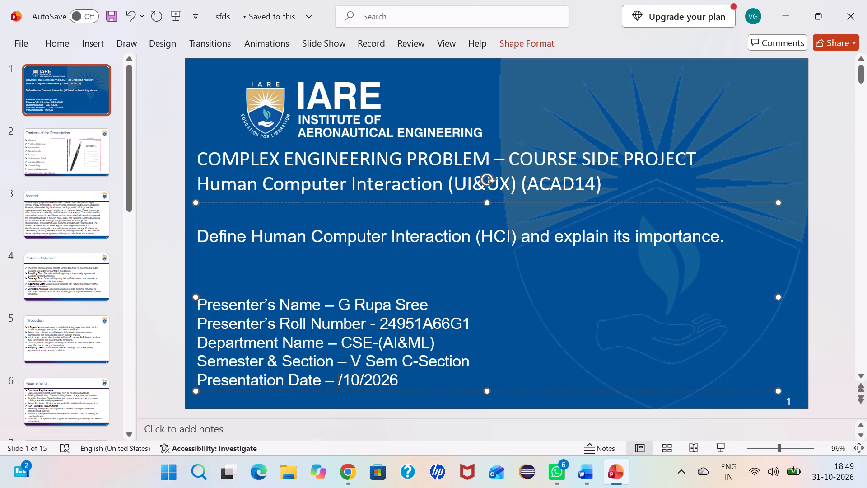
text(31)
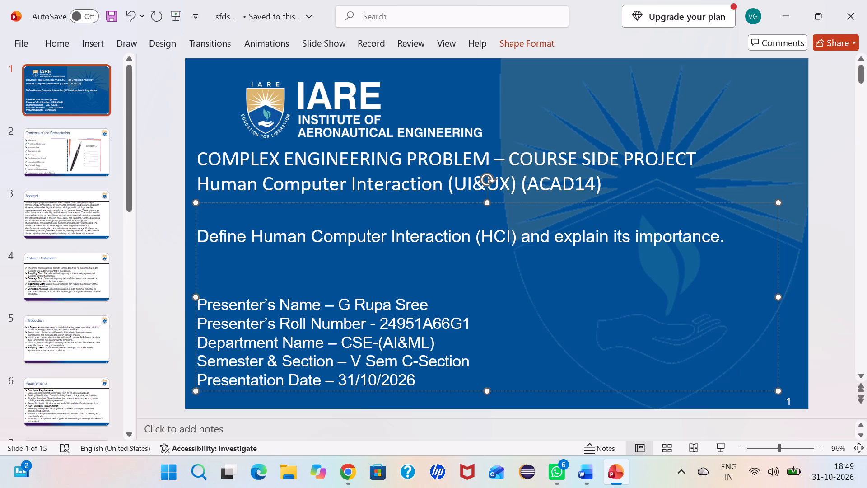
click(342, 422)
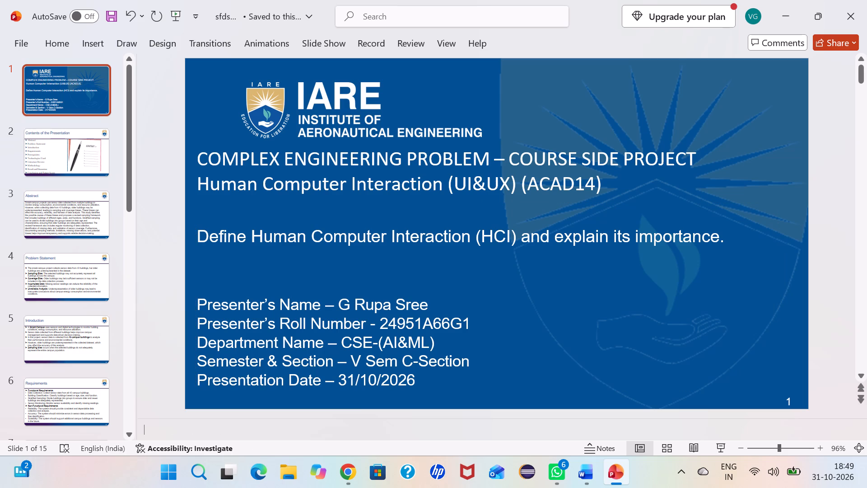
Justify the whole abstract paragraph on slide 3 so its text aligns to both margins.
click(75, 163)
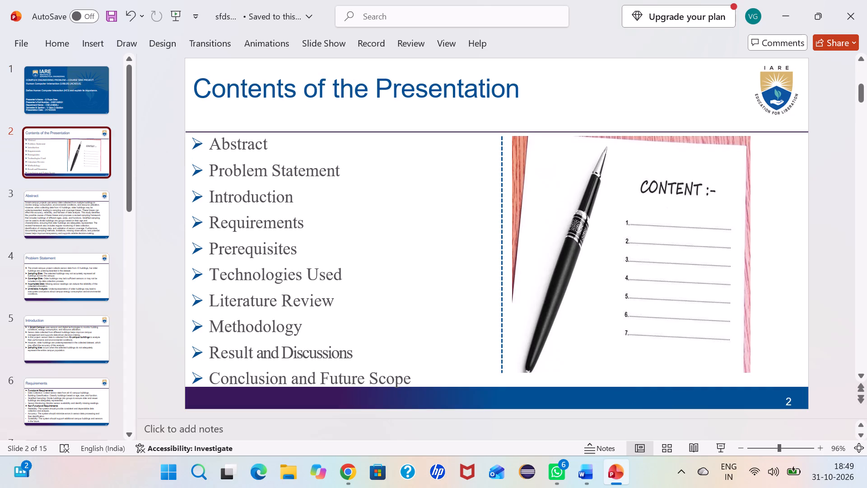
click(83, 193)
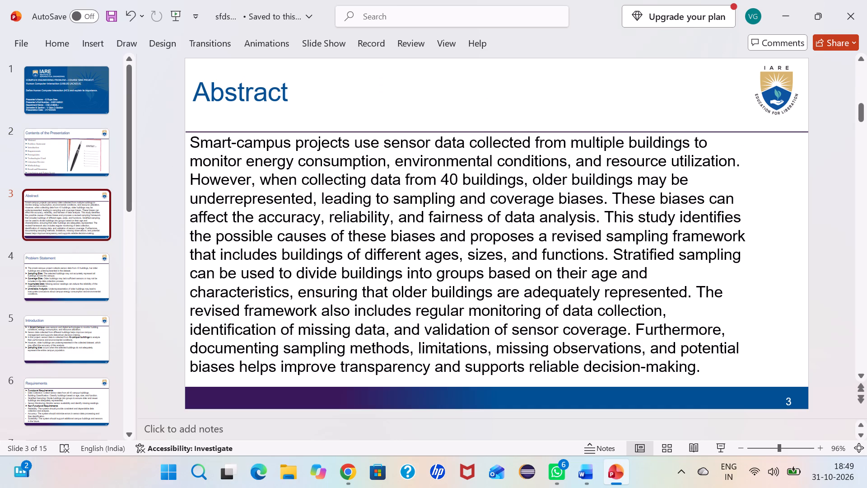
drag(191, 141, 656, 391)
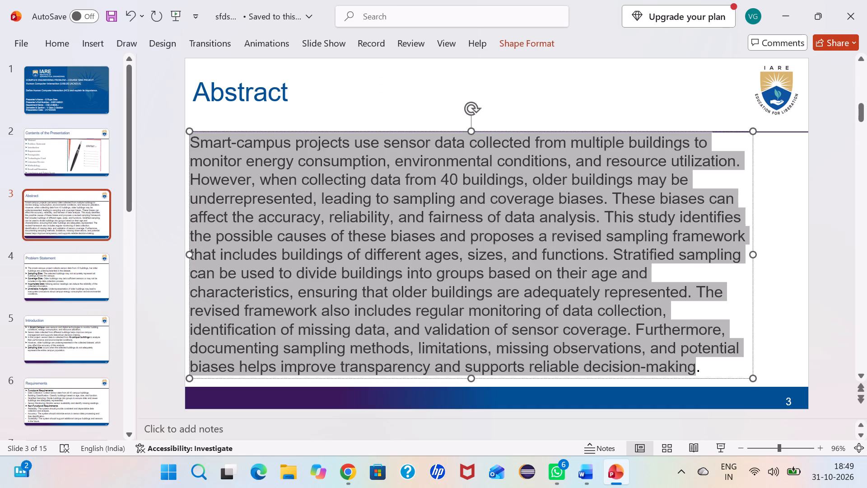
drag(656, 391, 704, 370)
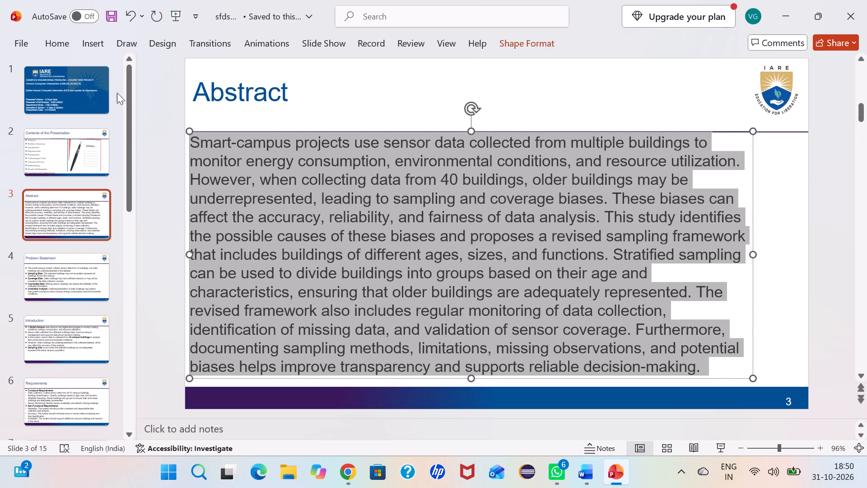
click(55, 51)
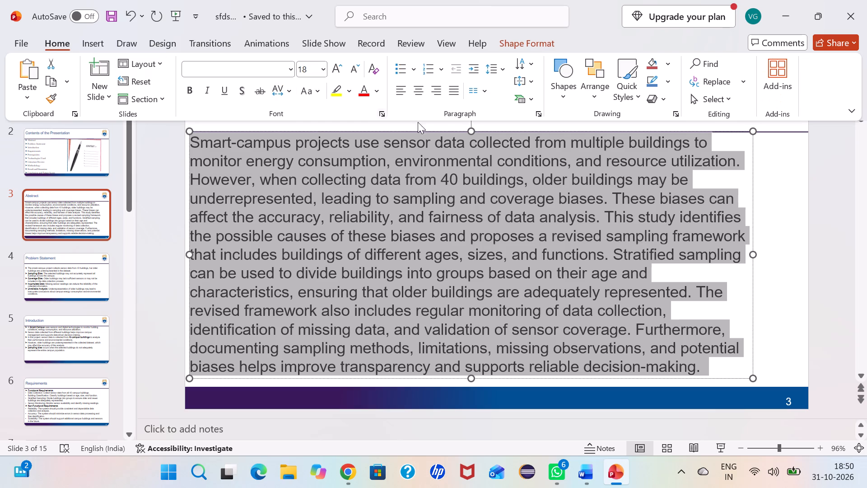
click(452, 89)
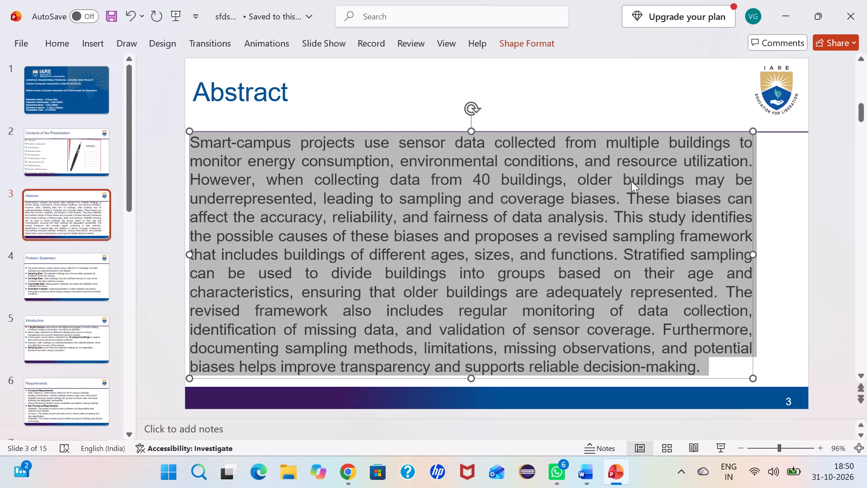
click(656, 395)
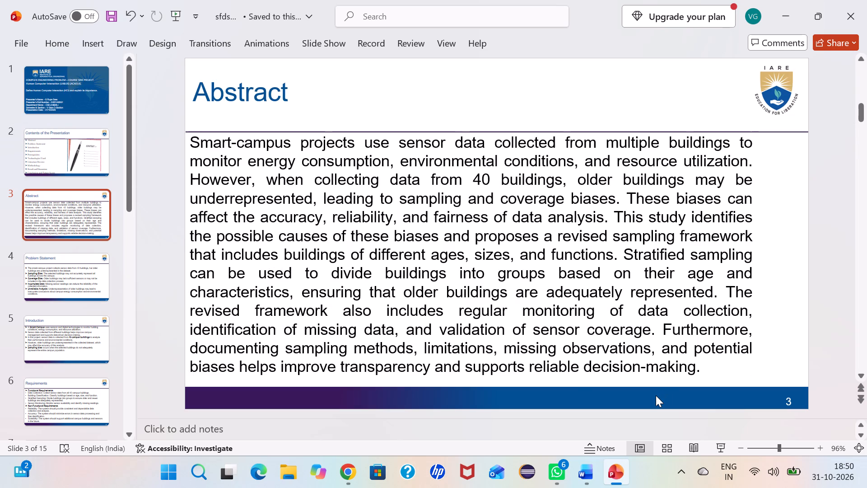
Copy the entire abstract paragraph on slide 3 for use in another window.
triple_click(684, 349)
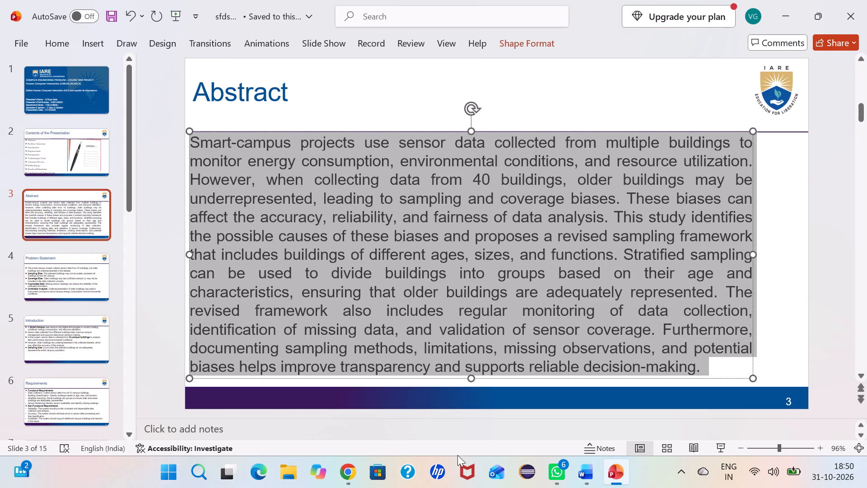
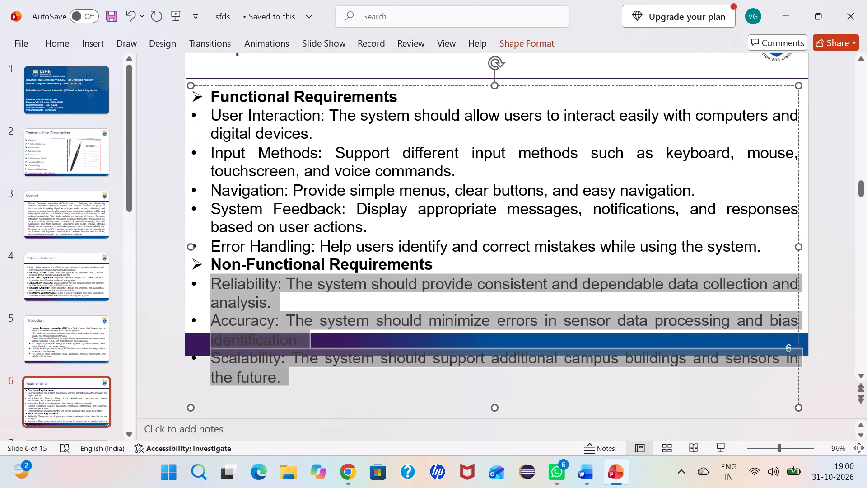
drag(357, 384, 356, 384)
right_click(305, 345)
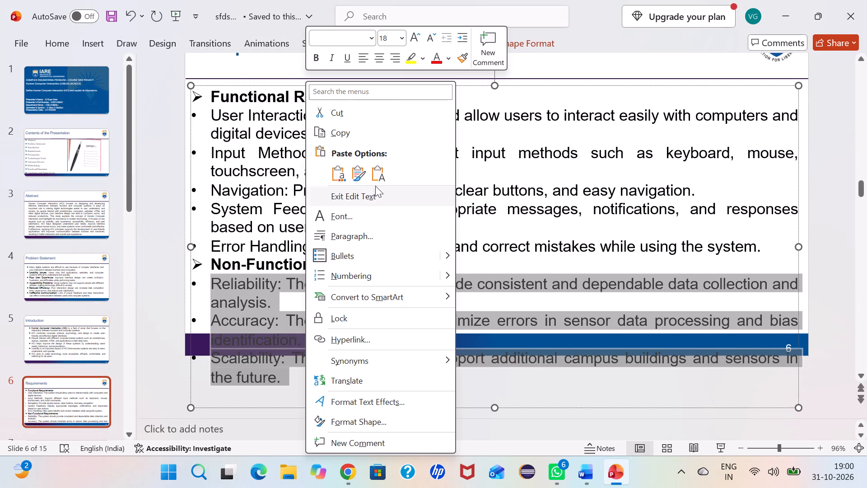
click(376, 183)
drag(376, 183, 377, 177)
click(377, 177)
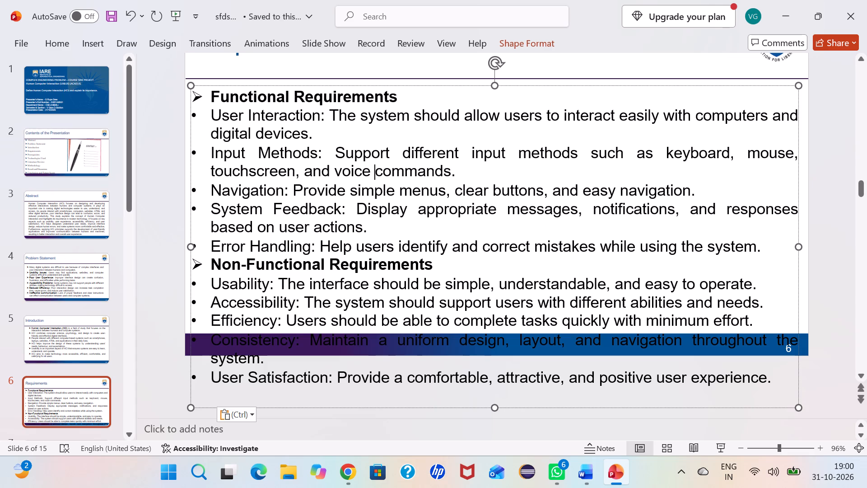
Set the font size of all of slide 6's body text to 16.
click(337, 412)
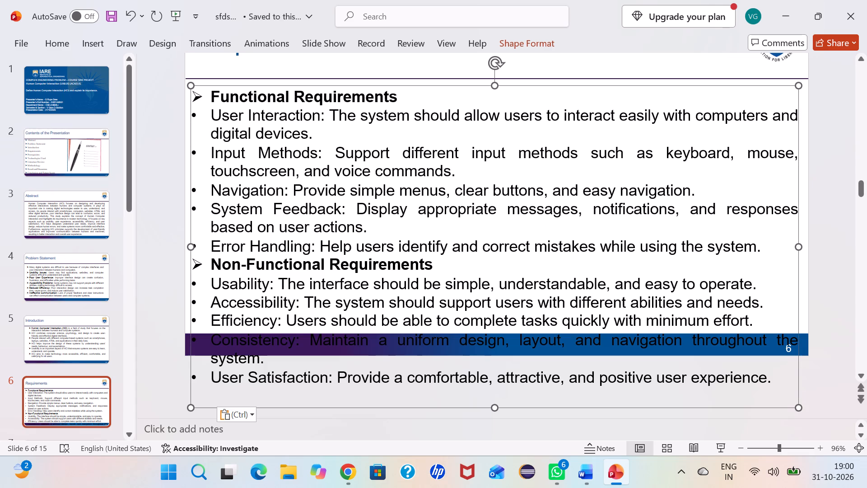
click(336, 408)
click(73, 39)
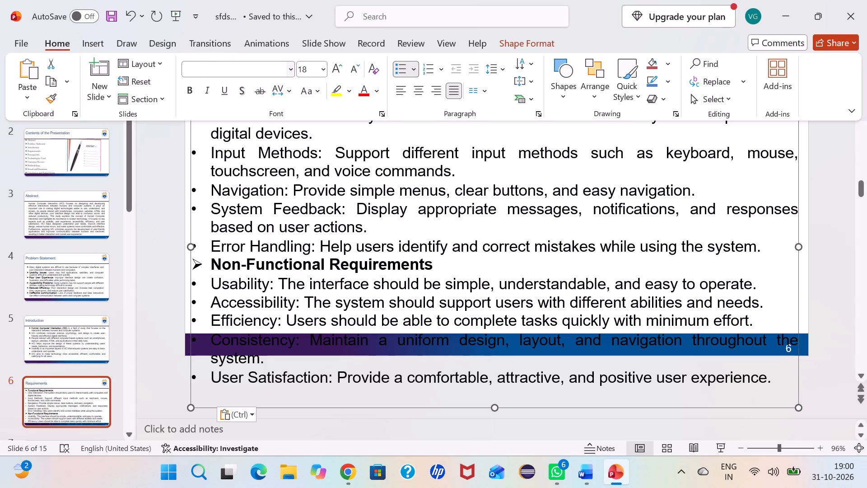
click(300, 70)
text(16)
key(Return)
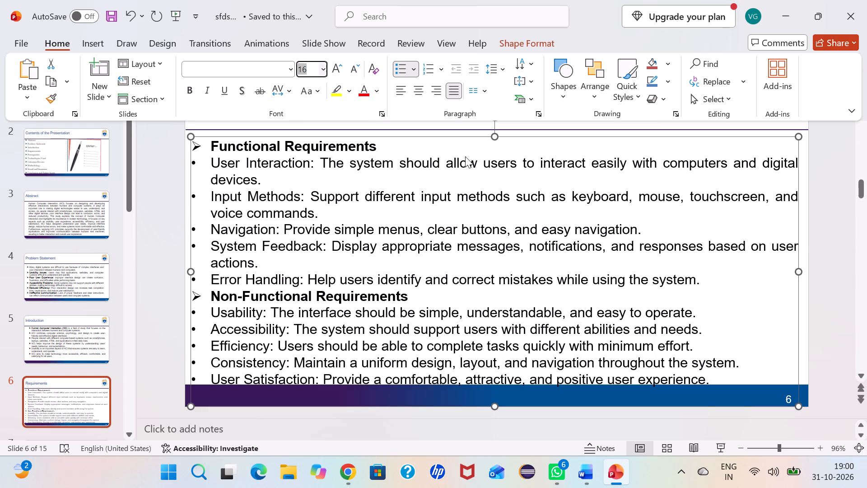
Move slide 6's body text box slightly up and right to just under the title line, and narrow it from its right edge.
click(546, 402)
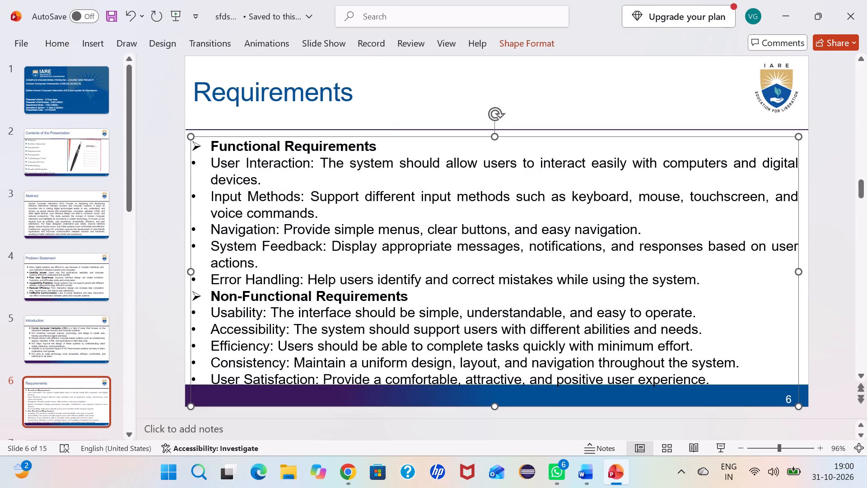
drag(584, 137, 590, 131)
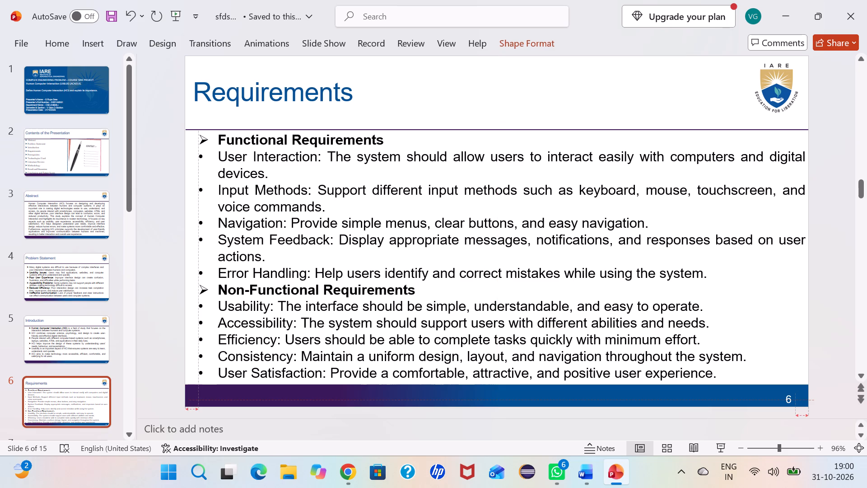
drag(590, 131, 592, 132)
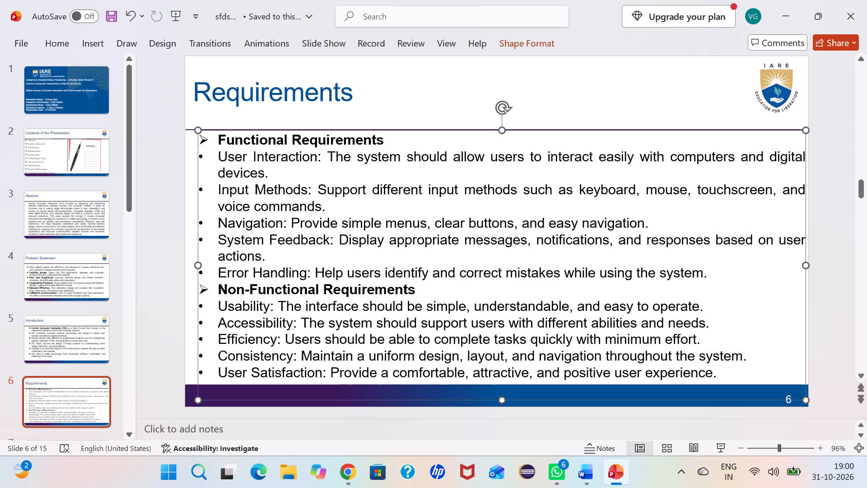
drag(809, 263, 795, 265)
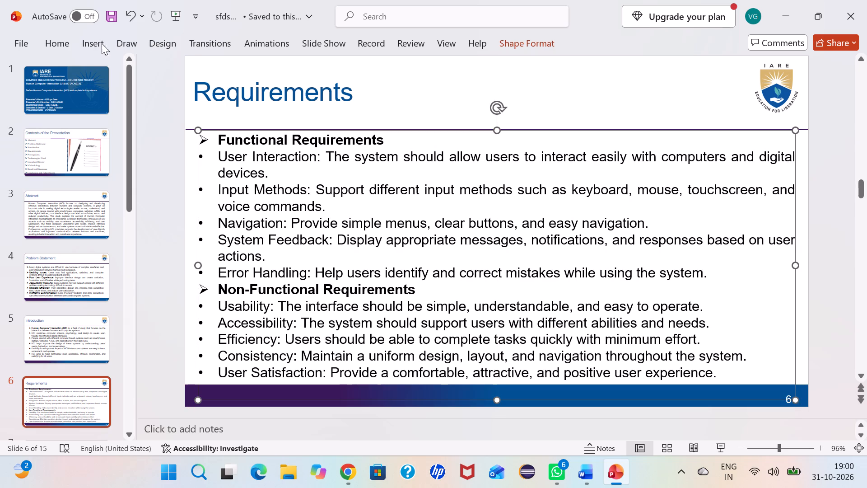
Reapply justified alignment to all of slide 6's Requirements body text and deselect the text box.
click(68, 43)
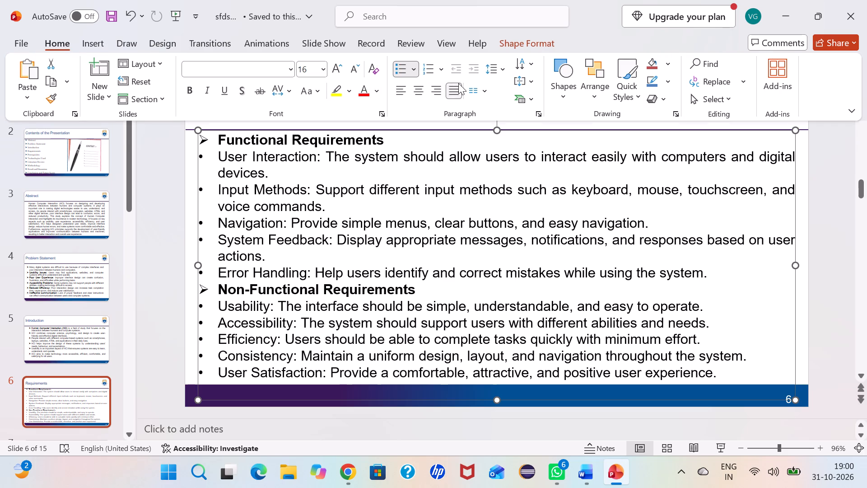
click(458, 86)
click(458, 86)
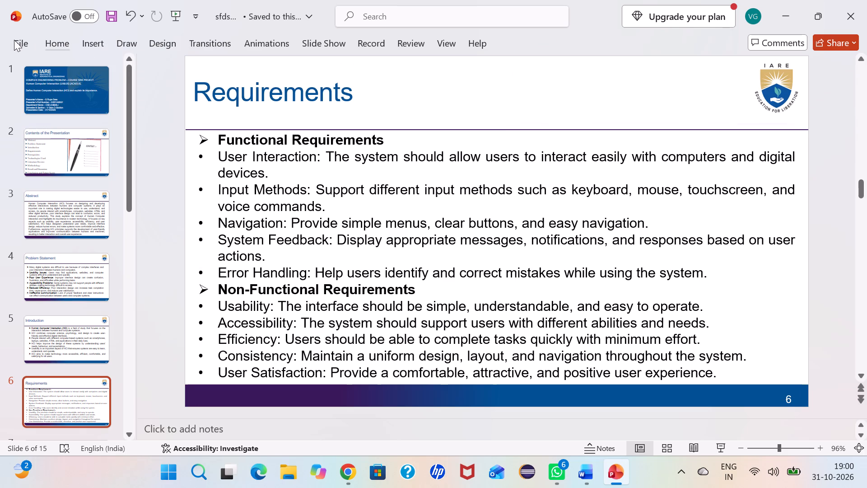
click(230, 169)
key(ctrl+a)
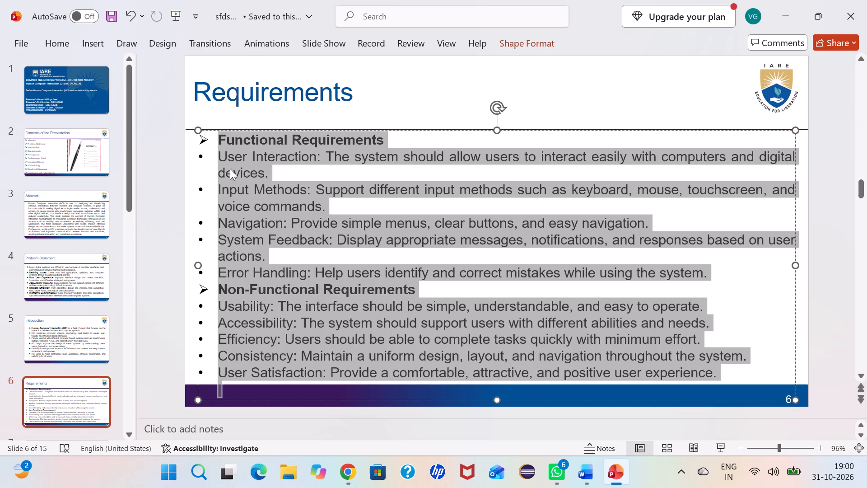
click(70, 39)
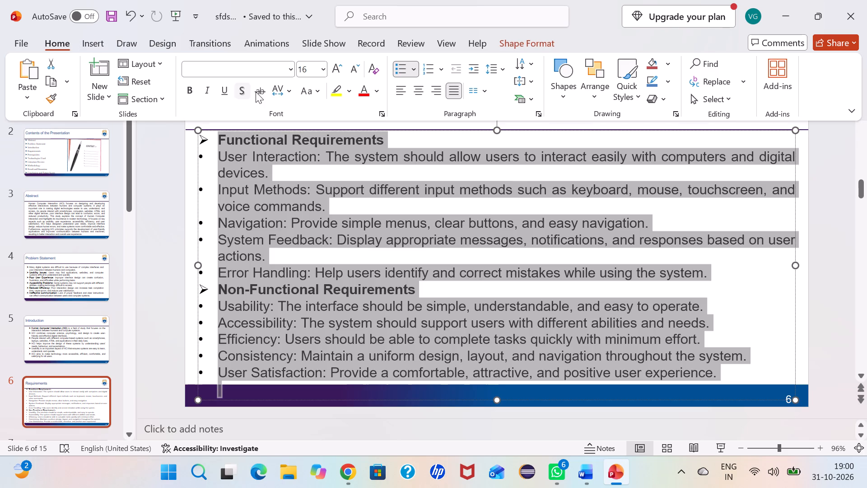
click(452, 91)
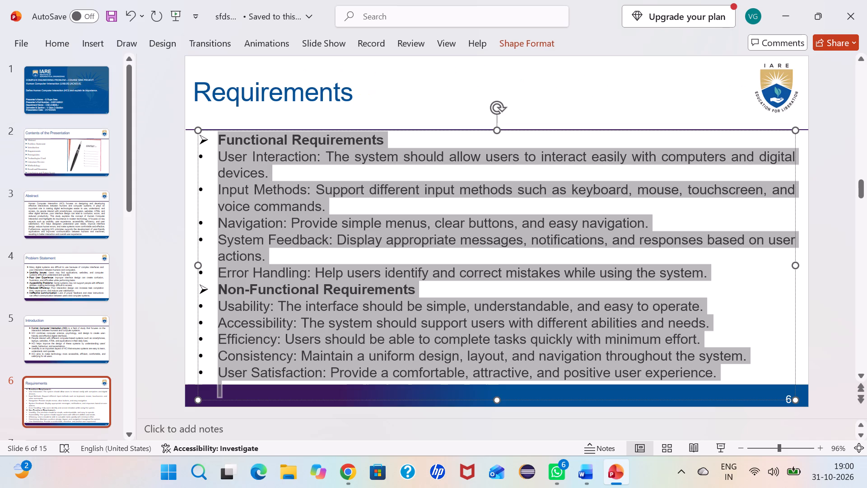
click(51, 44)
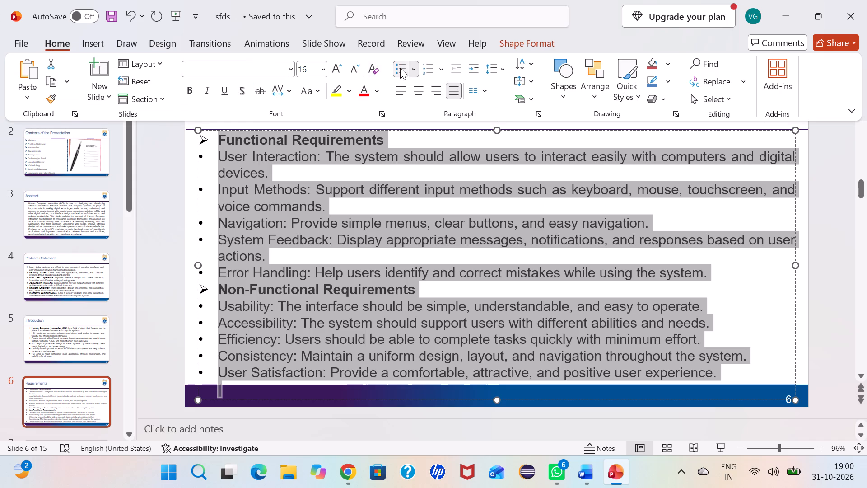
click(456, 92)
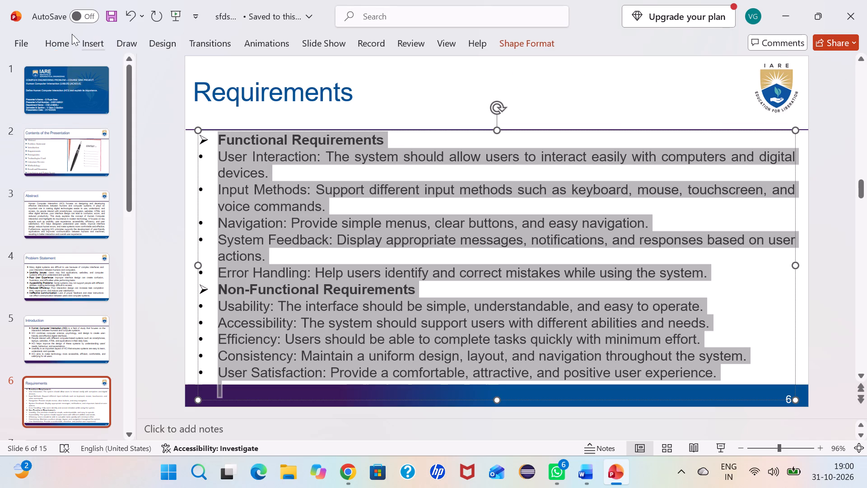
click(55, 41)
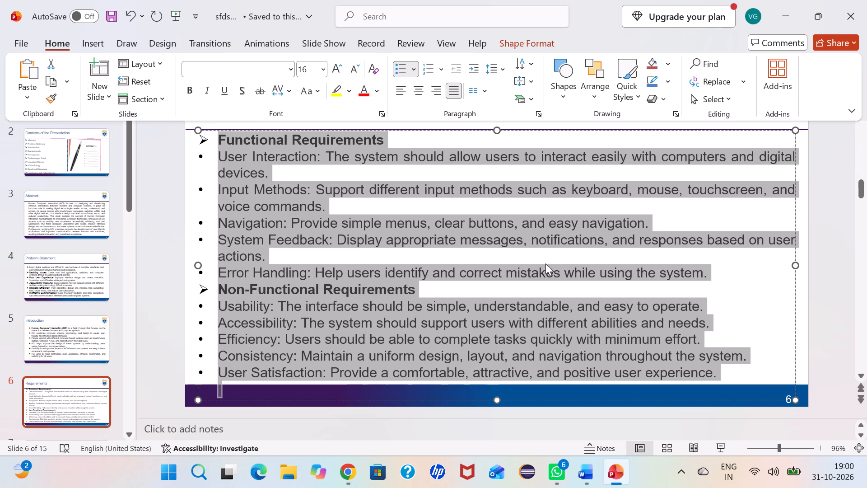
click(618, 387)
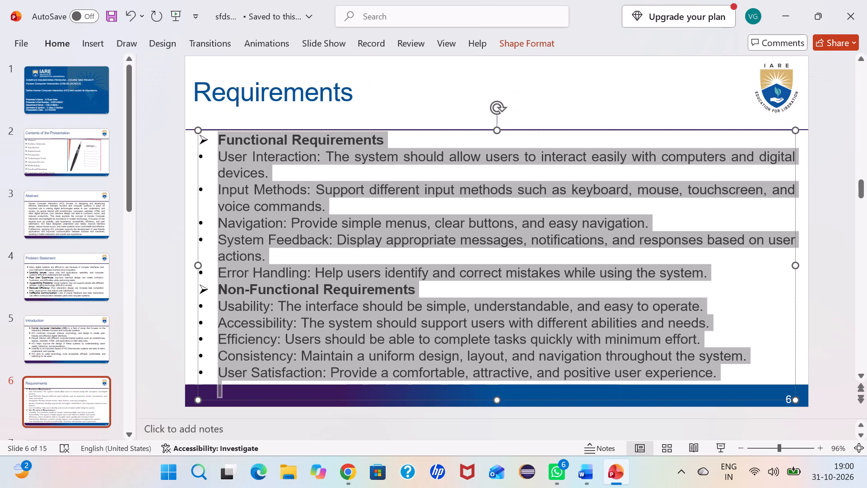
click(603, 404)
click(619, 435)
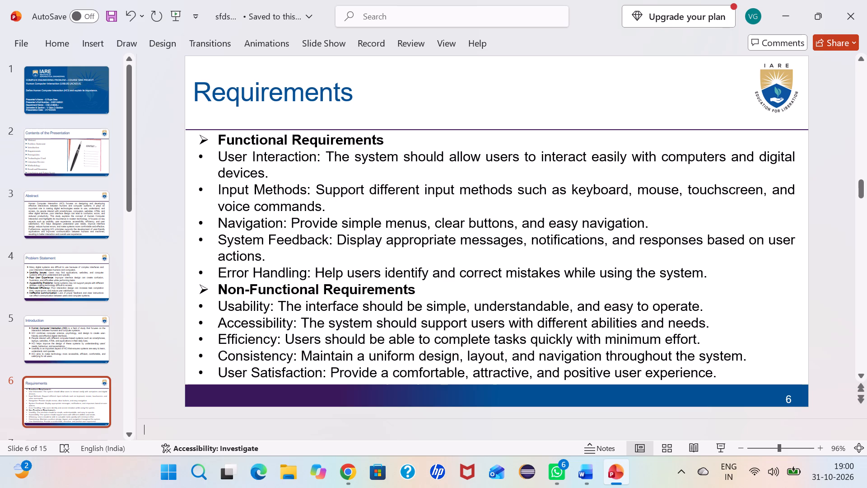
scroll(92, 305, down, 1)
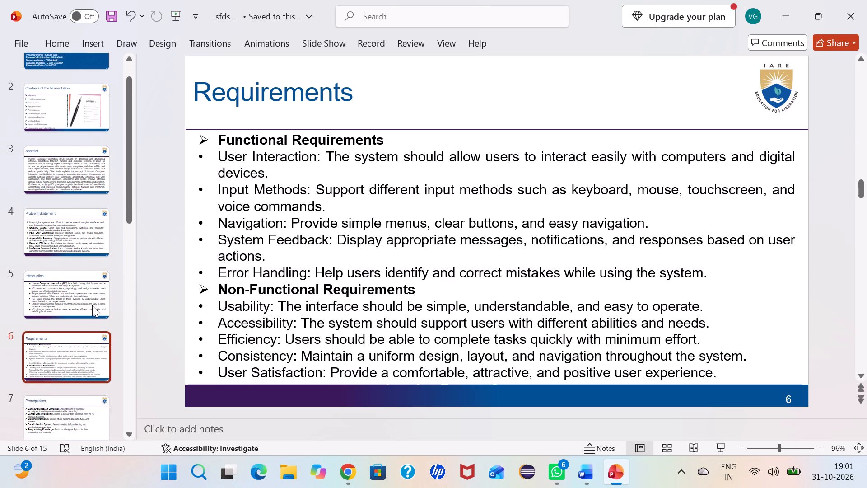
scroll(92, 305, down, 1)
click(85, 364)
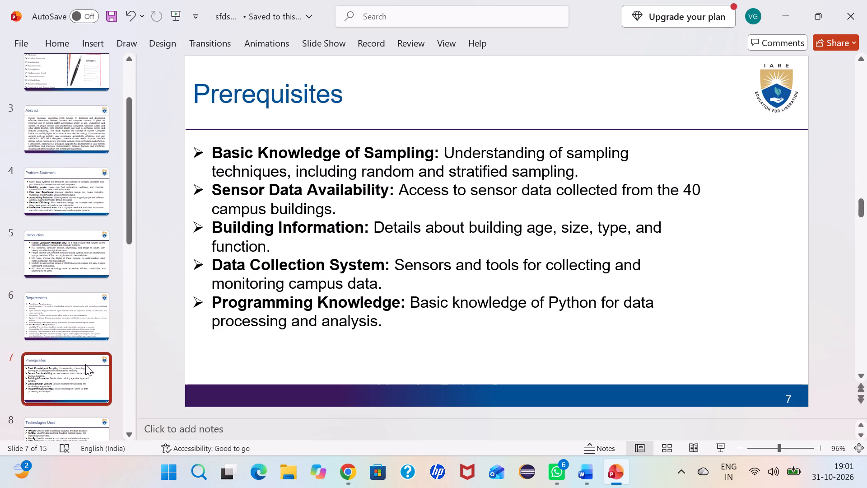
triple_click(257, 97)
key(ctrl+c)
key(alt+Tab)
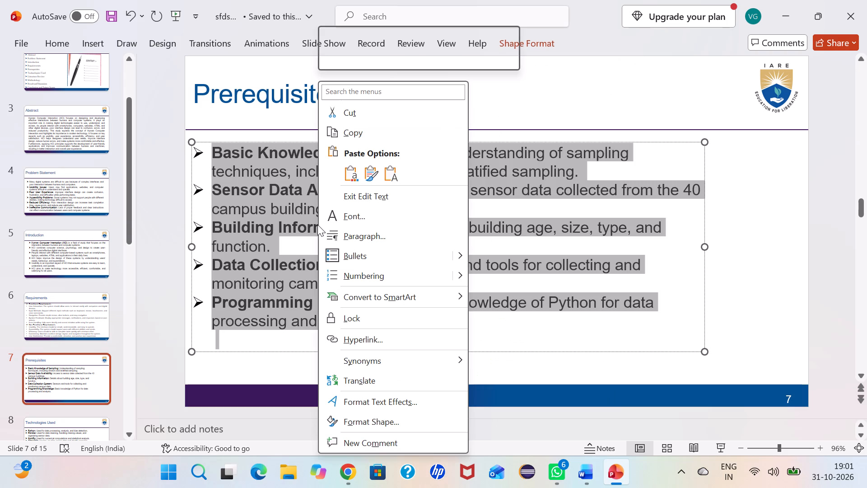
click(399, 176)
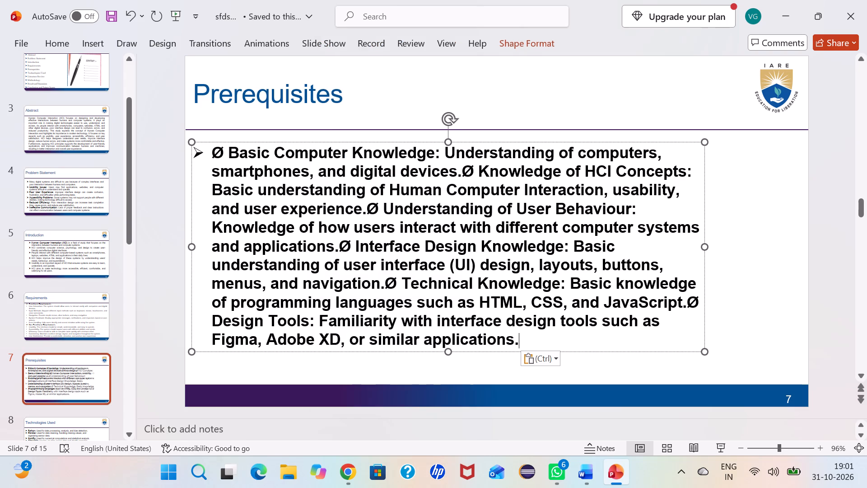
Remove the bold formatting from all of slide 7's body text.
key(ctrl+a)
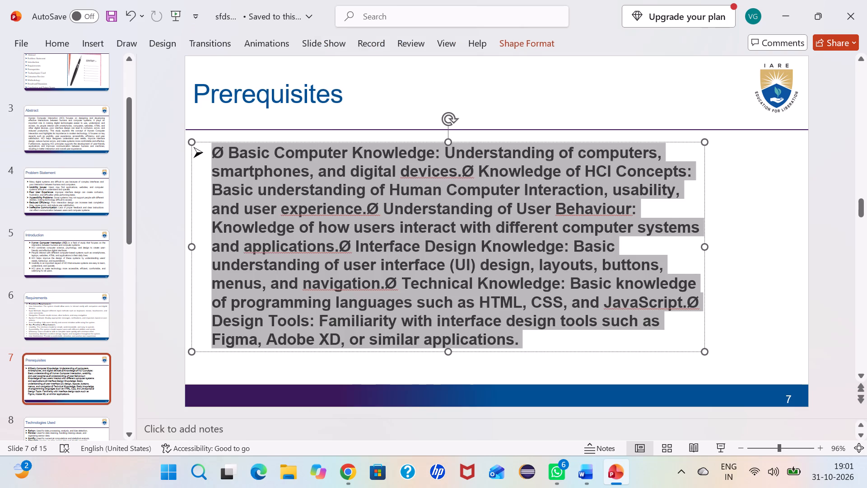
key(ctrl+b)
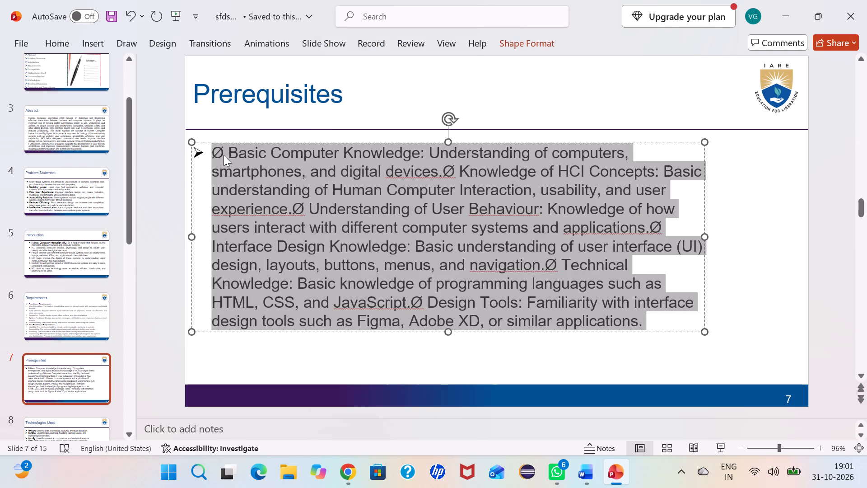
Delete the stray Ø marks before "Basic Computer Knowledge" and "Knowledge of HCI Concepts", and start the latter as a new bullet.
click(222, 152)
click(228, 152)
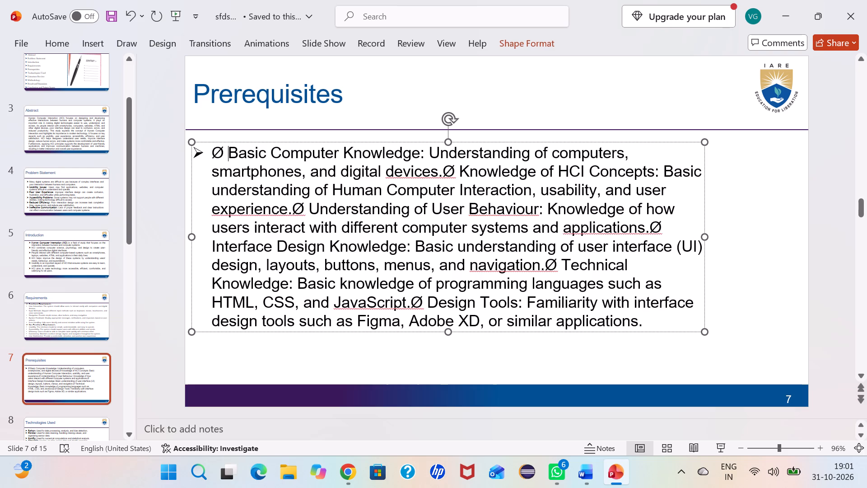
key(BackSpace)
key(BackSpace)
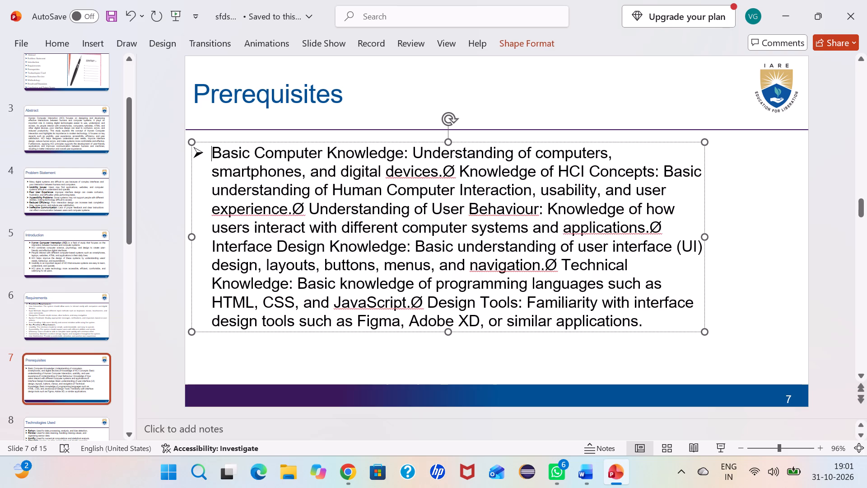
click(460, 167)
key(BackSpace)
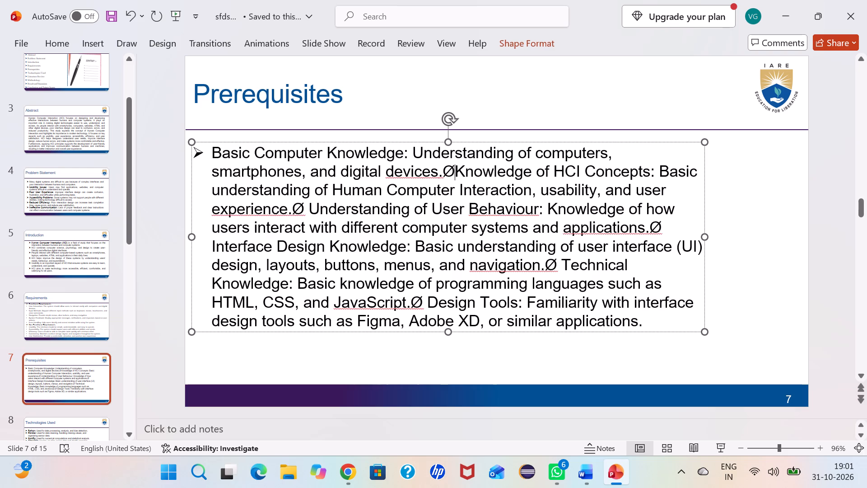
key(BackSpace)
key(Return)
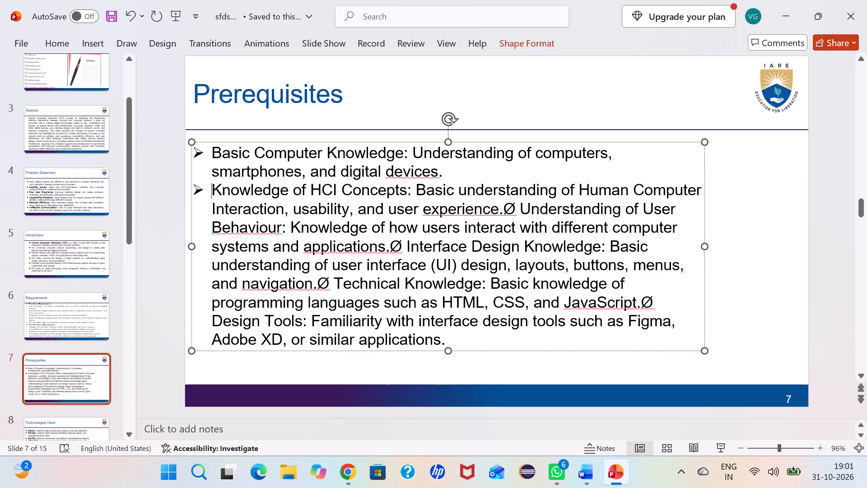
Bold the "Knowledge of HCI Concepts:" label in slide 7's second bullet.
key(ctrl+shift+Right)
key(ctrl+shift+Right)
key(ctrl+shift+Right)
key(ctrl+shift+Right)
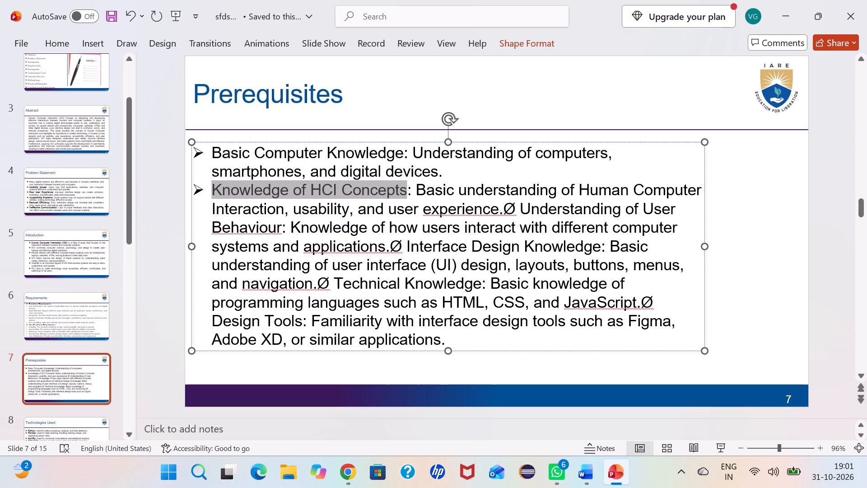
key(ctrl+shift+Right)
key(ctrl+b)
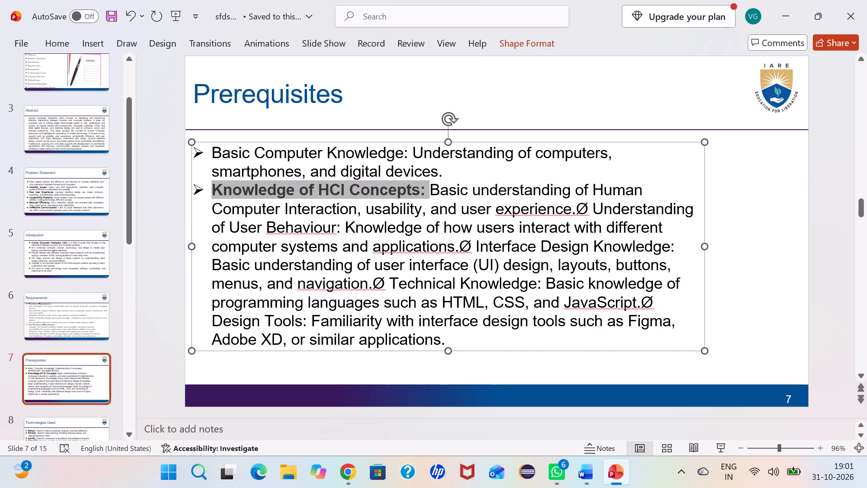
Bold the "Basic Computer Knowledge:" label in slide 7's first bullet.
key(Down)
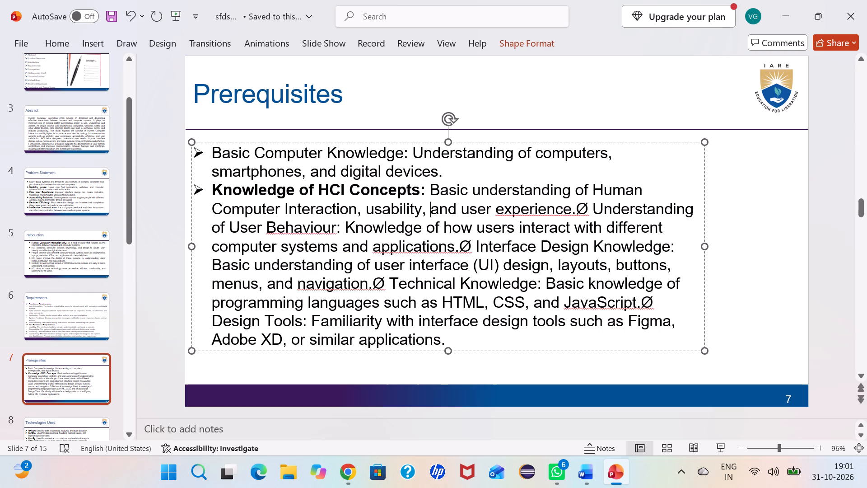
key(Up)
key(Up)
key(Up)
key(Left)
key(Left)
key(Left)
key(ctrl+shift+Left)
key(ctrl+shift+Left)
key(ctrl+shift+Left)
key(ctrl+shift+Left)
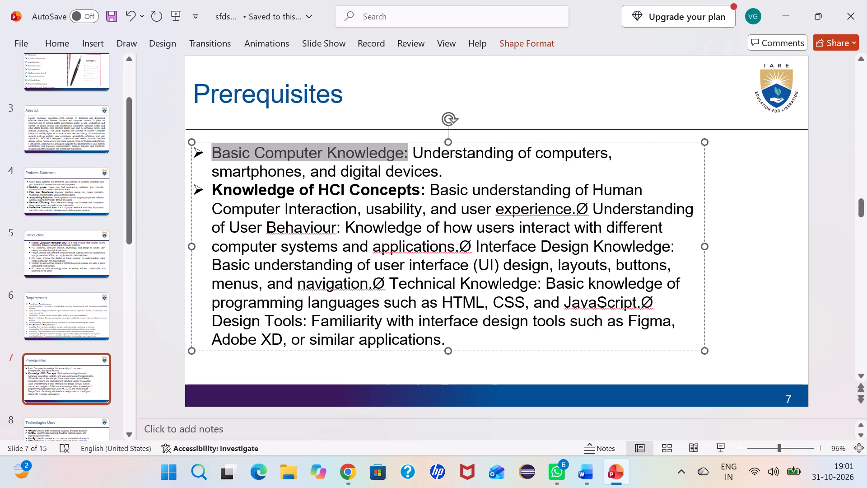
key(ctrl+b)
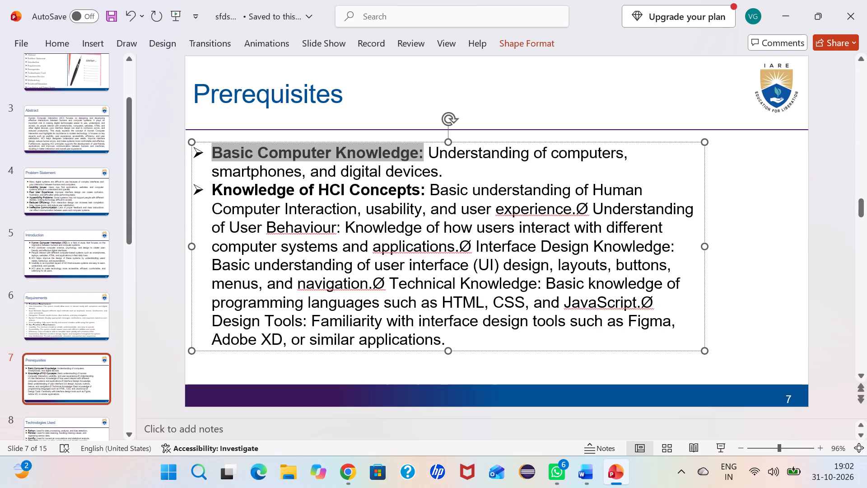
Replace the Ø mark before "Understanding of User Behaviour:" with a new bullet and bold that label.
click(595, 210)
key(BackSpace)
key(BackSpace)
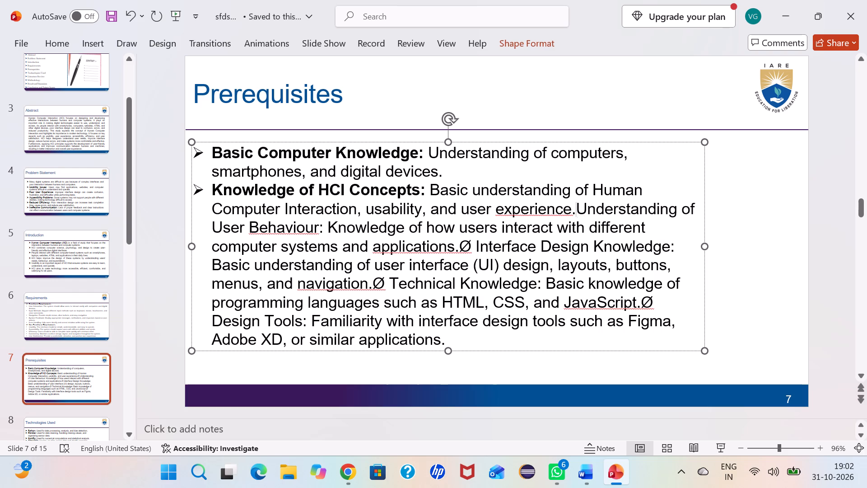
key(Return)
key(ctrl+shift+Right)
key(ctrl+shift+Right)
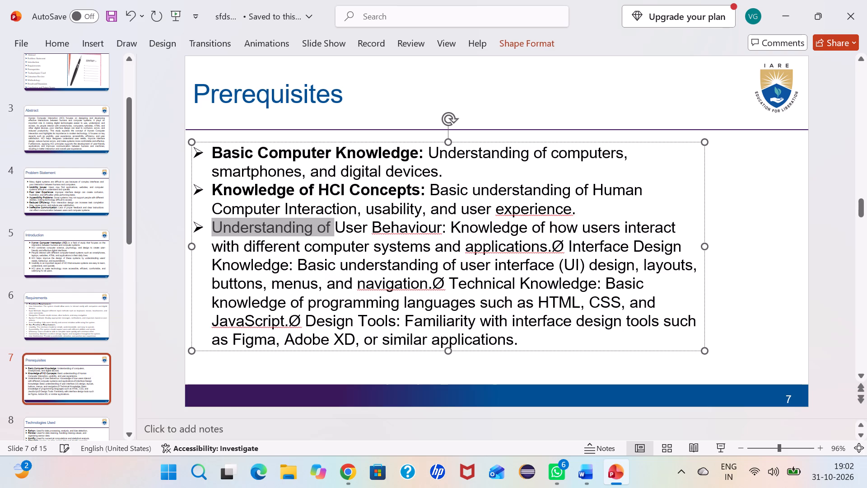
key(ctrl+shift+Right)
key(ctrl+shift+Right)
key(ctrl+shift+Right)
key(ctrl+b)
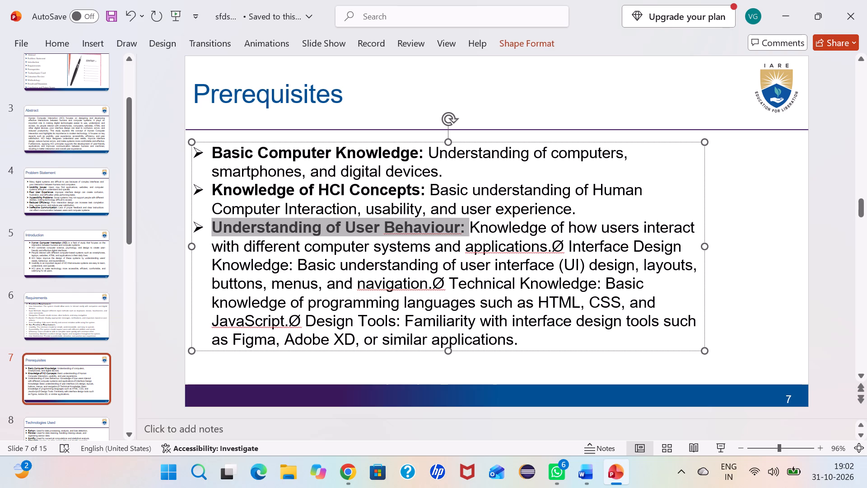
Replace the Ø mark before "Interface Design Knowledge:" with a new bullet and bold that label.
key(Down)
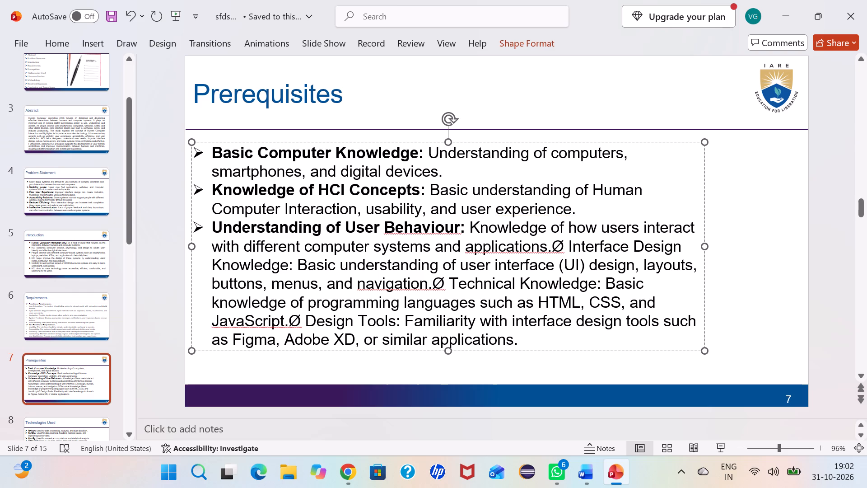
key(ctrl+Right)
key(ctrl+Right)
key(Delete)
key(Delete)
key(Return)
key(ctrl+shift+Right)
key(ctrl+shift+Right)
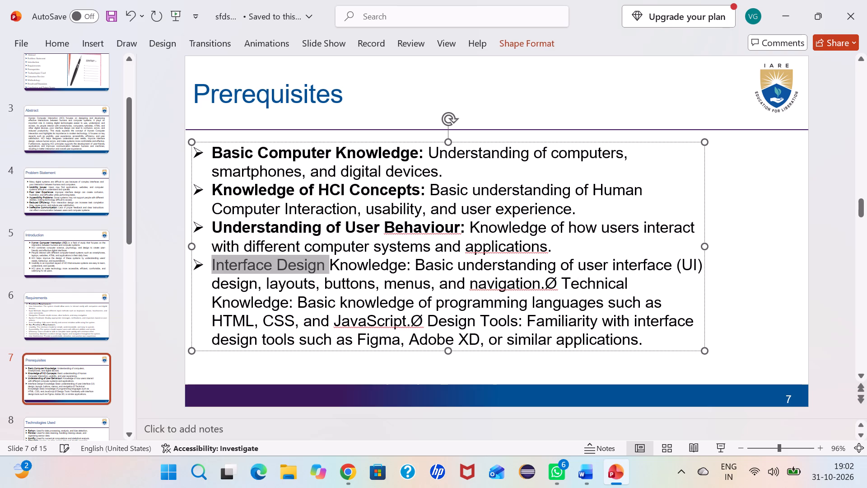
key(ctrl+shift+Right)
key(ctrl+shift+Right)
key(ctrl+b)
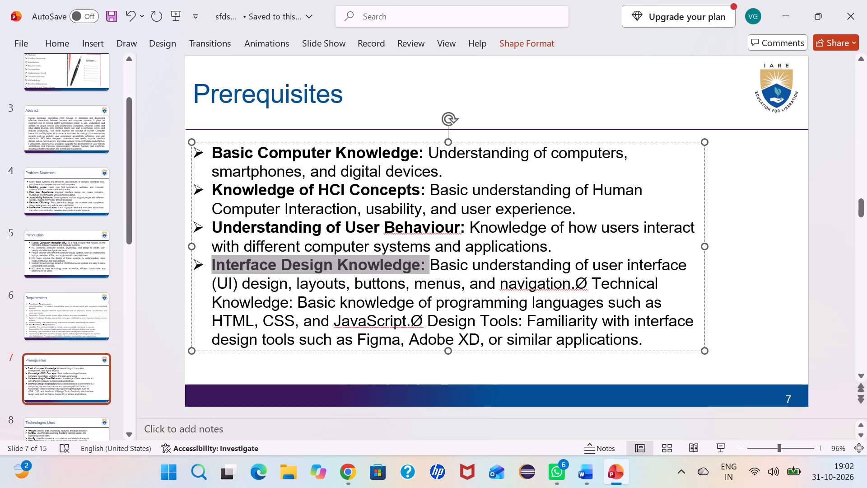
Replace the Ø mark before "Technical Knowledge:" with a new bullet and bold that label.
key(Down)
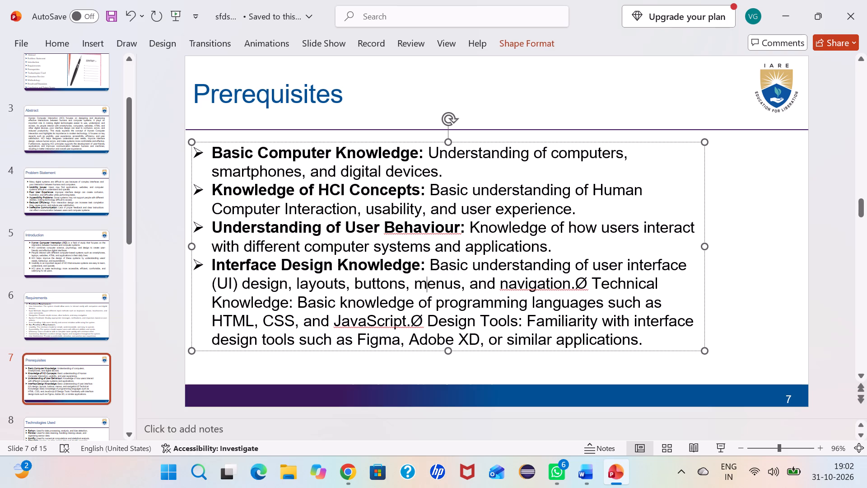
key(ctrl+Right)
key(ctrl+Right)
key(ctrl+Right)
key(ctrl+Right)
key(ctrl+Right)
key(Delete)
key(Delete)
key(Return)
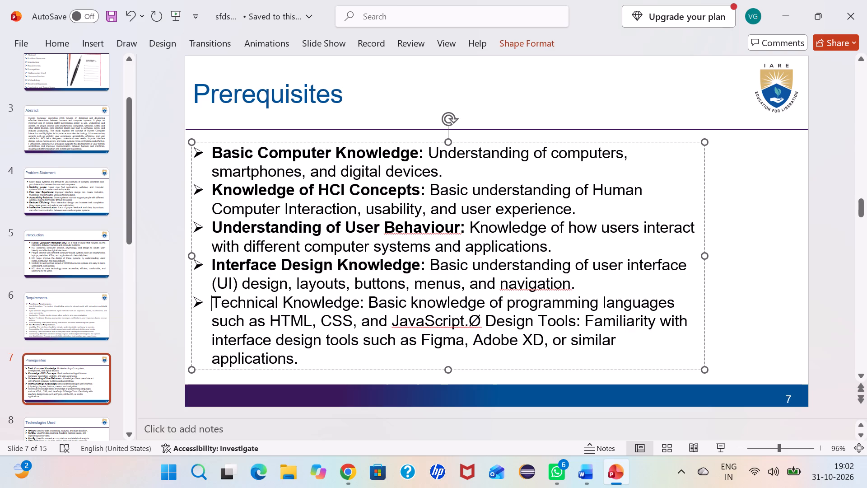
key(ctrl+shift+Right)
key(ctrl+shift+Right)
key(ctrl+shift+Right)
key(ctrl+b)
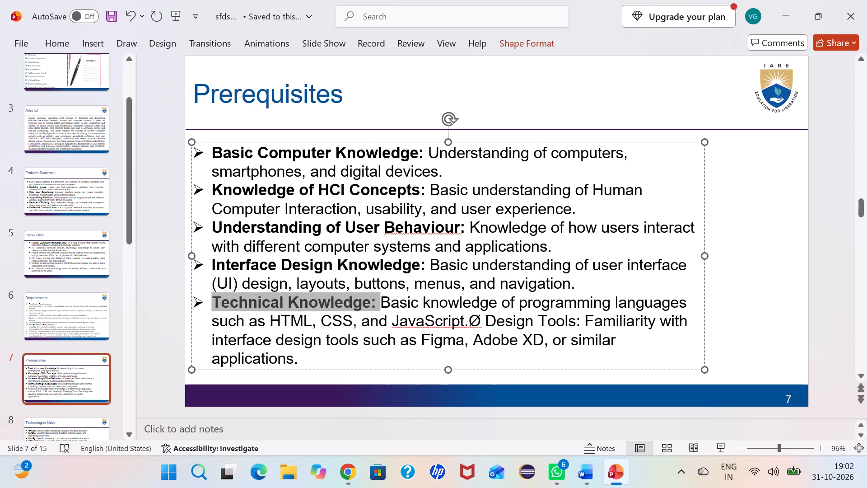
Replace the Ø mark before "Design Tools:" with a new bullet and bold that label.
key(Down)
key(Right)
key(Right)
key(Right)
key(Right)
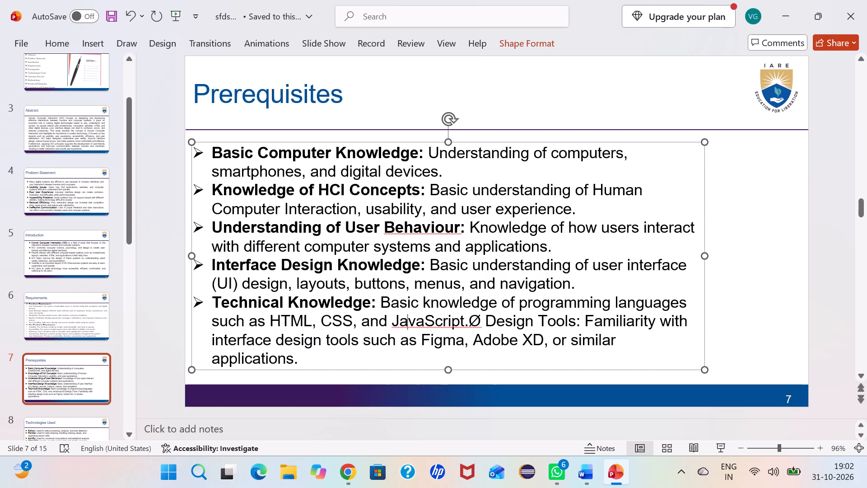
key(Right)
key(Right)
key(Right)
key(Right)
key(Right)
key(Right)
key(Right)
key(Right)
key(Right)
key(Delete)
key(Delete)
key(Return)
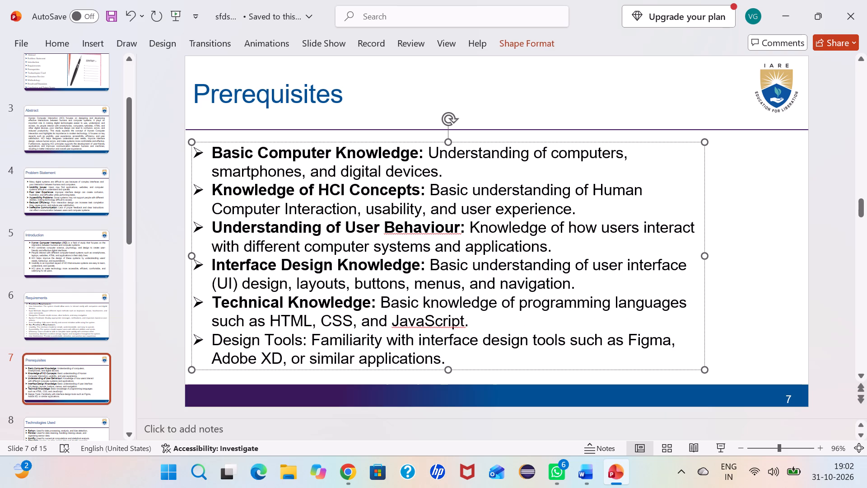
key(ctrl+shift+Right)
key(ctrl+shift+Right)
key(ctrl+shift+Right)
key(ctrl+b)
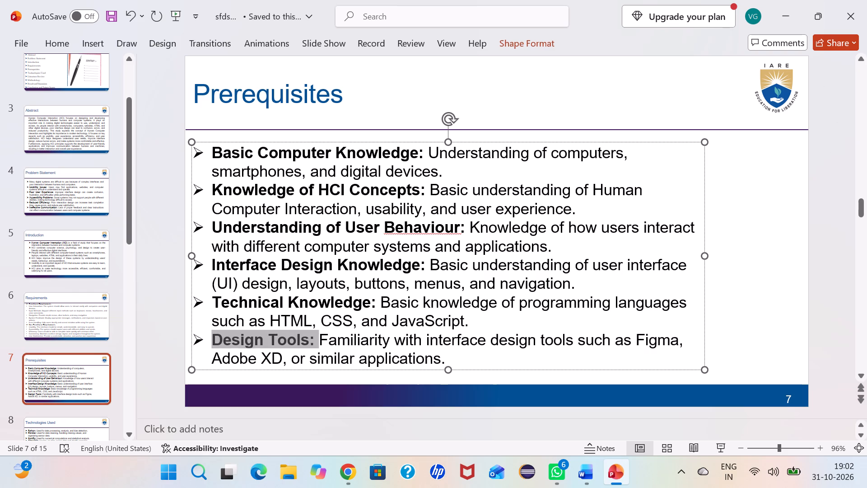
Widen slide 7's body text box toward the slide's right edge and shift the box slightly right.
drag(701, 258, 769, 259)
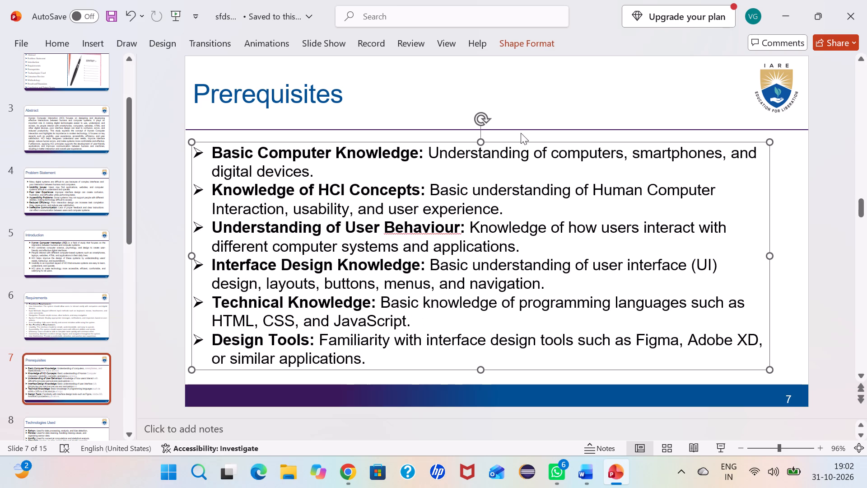
drag(517, 138, 530, 137)
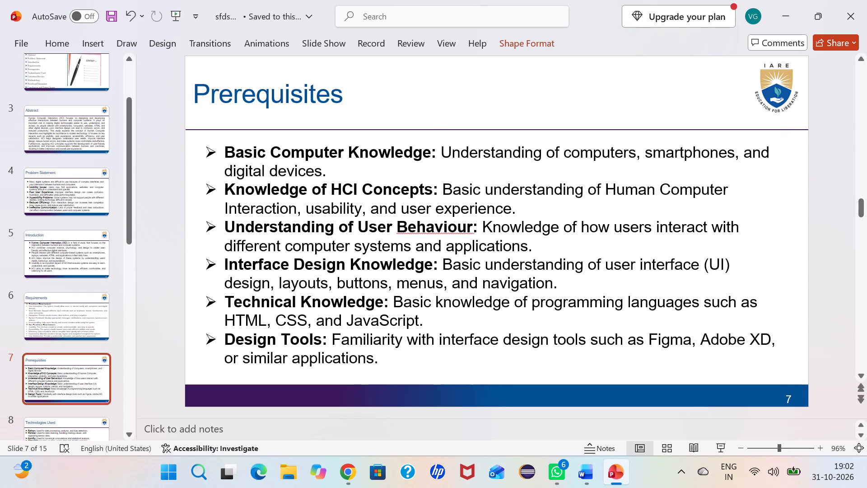
drag(530, 137, 529, 140)
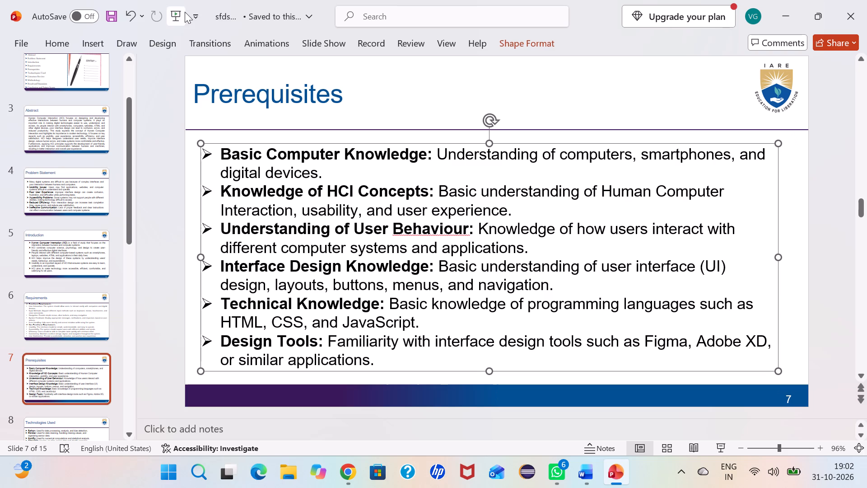
Justify the Prerequisites body text on slide 7.
click(60, 43)
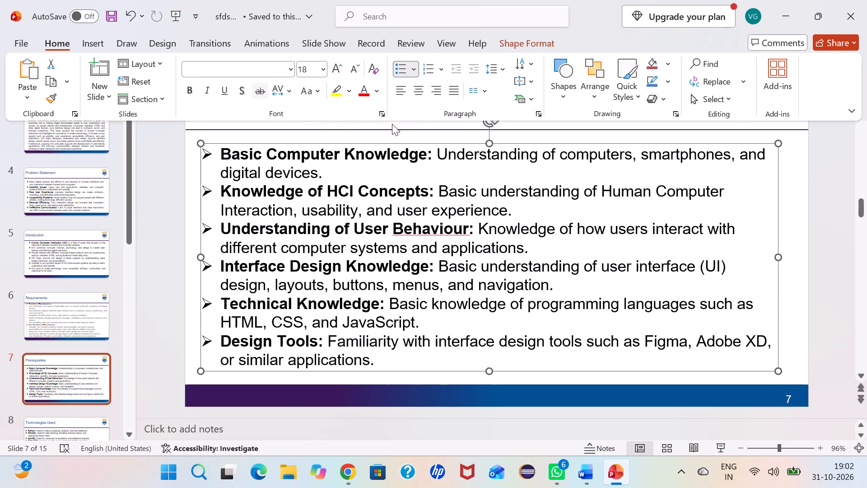
click(449, 90)
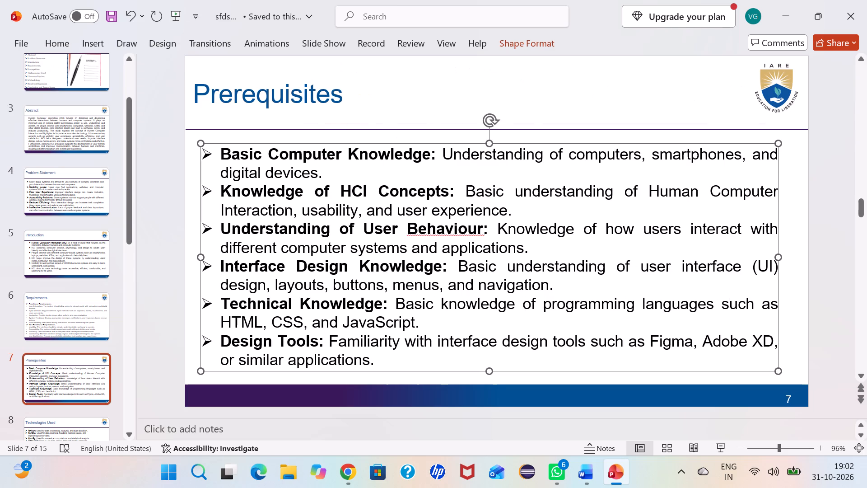
click(458, 384)
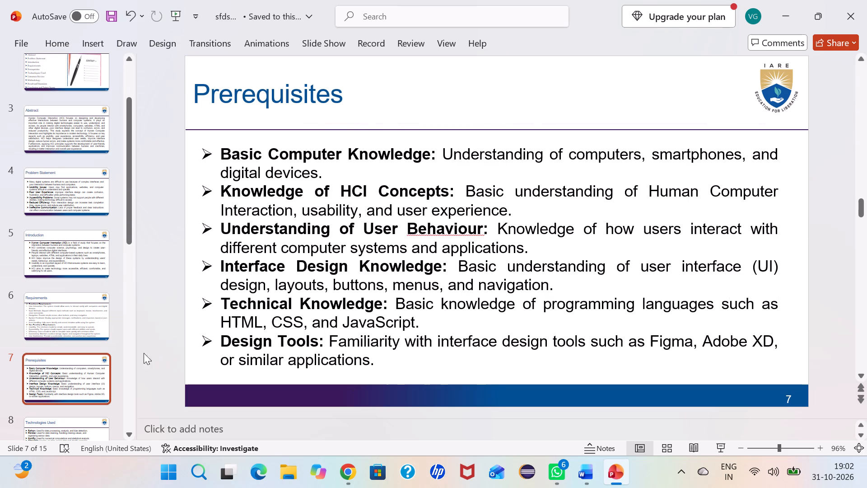
click(86, 327)
click(71, 366)
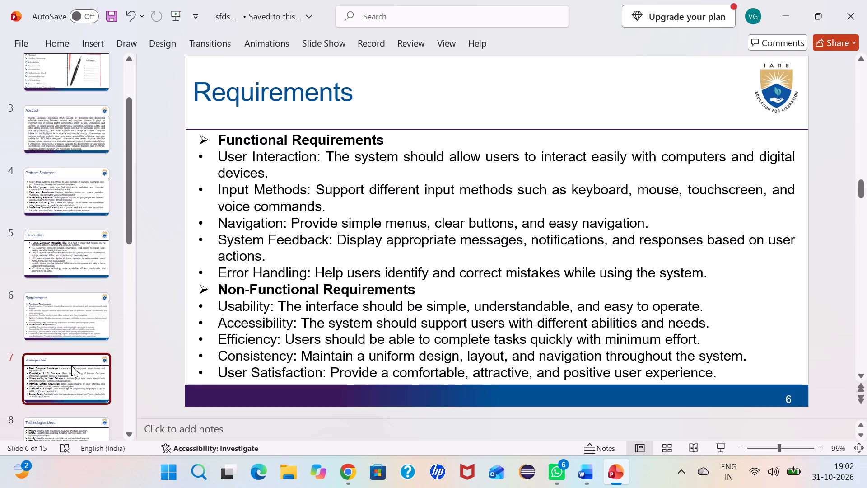
scroll(71, 366, down, 2)
click(64, 335)
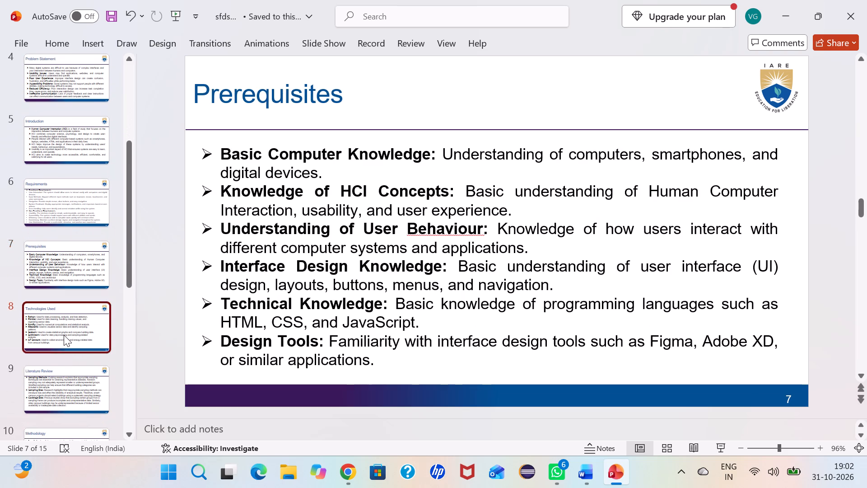
triple_click(280, 90)
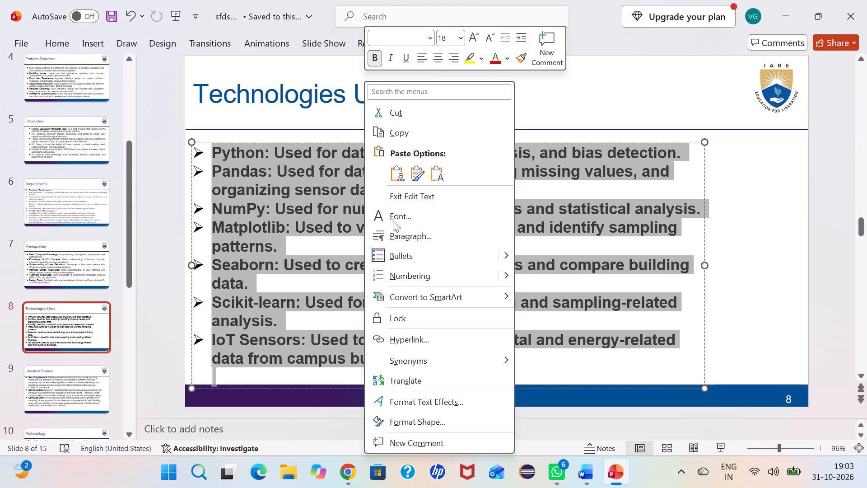
click(436, 181)
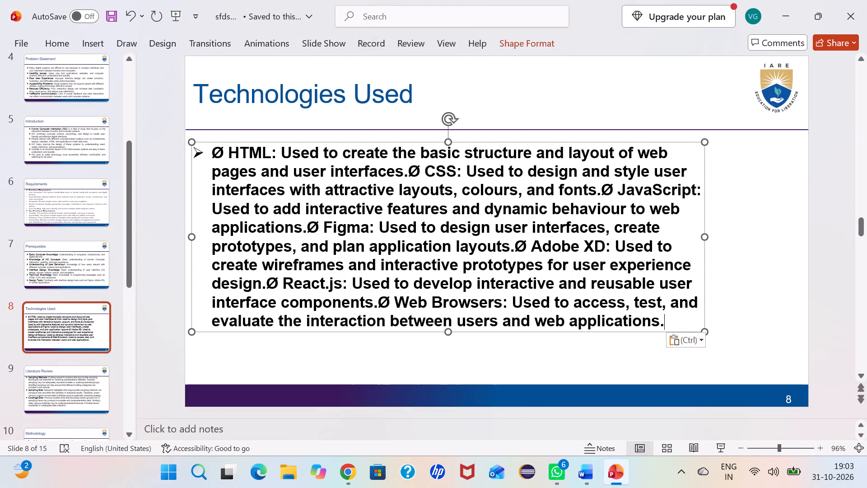
Remove the stray Ø symbol and space before "HTML" in slide 8's body text.
click(231, 153)
key(BackSpace)
key(BackSpace)
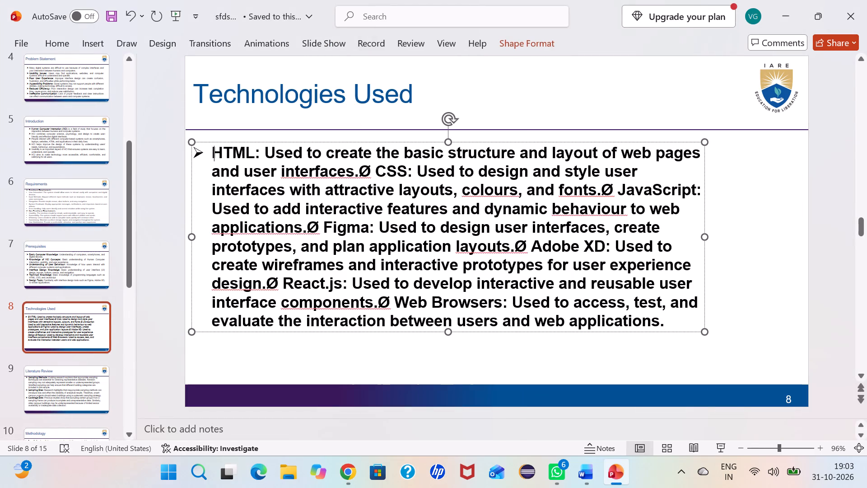
Remove bold from slide 8's whole body text and make only the "HTML:" label bold.
key(ctrl+a)
key(ctrl+b)
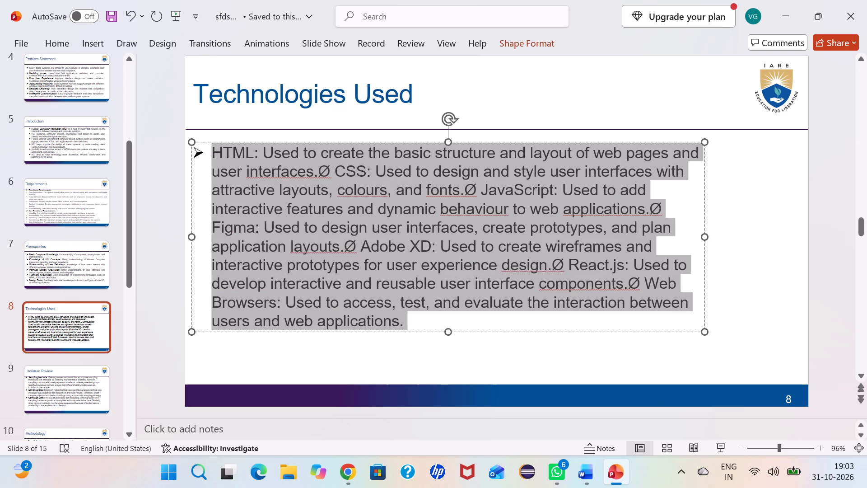
click(269, 155)
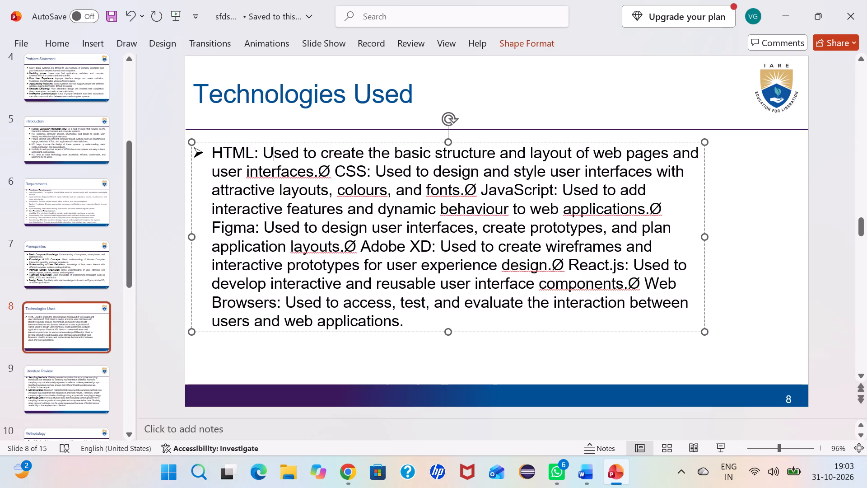
key(Left)
key(Left)
key(ctrl+shift+Left)
key(ctrl+shift+Left)
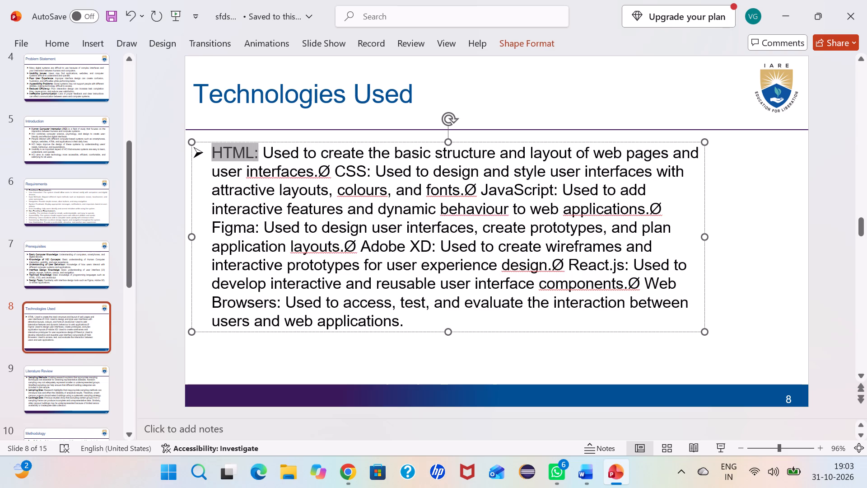
key(ctrl+b)
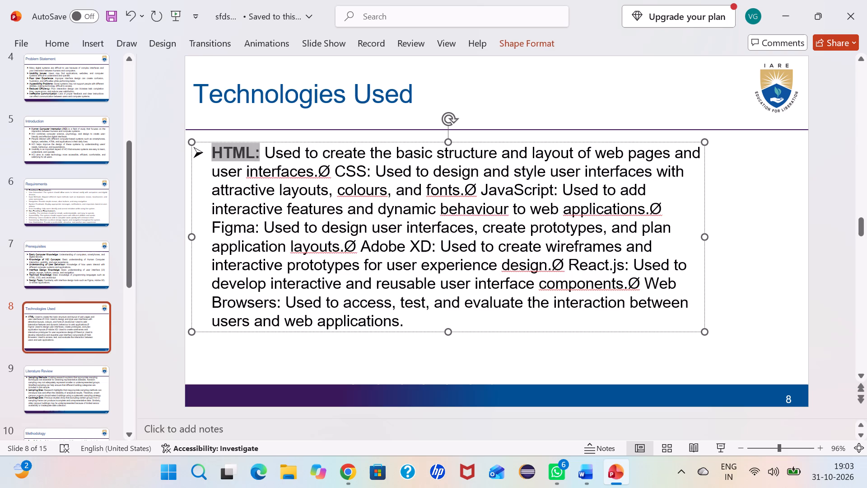
Replace the Ø before "CSS" with a paragraph break so it starts its own bullet, and bold the "CSS:" label.
key(Down)
key(Right)
key(Right)
key(Right)
key(Right)
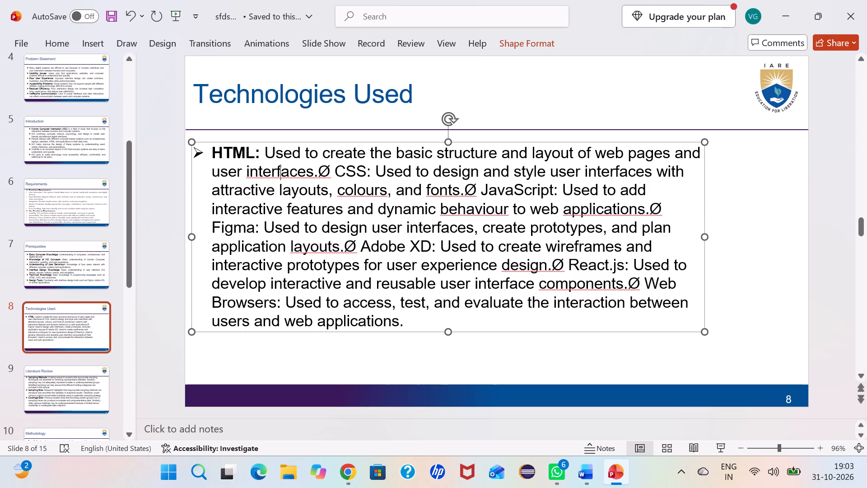
key(Right)
key(Right)
key(Right)
key(Right)
key(Right)
key(Delete)
key(Delete)
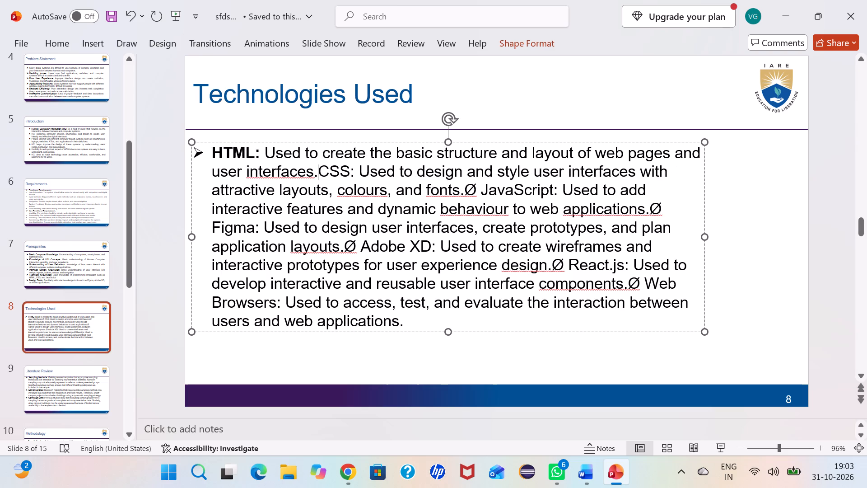
key(Return)
key(ctrl+shift+Right)
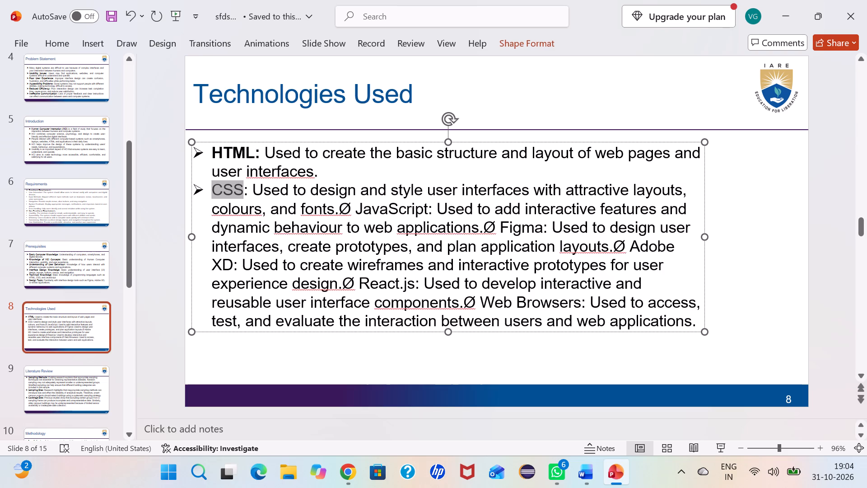
key(ctrl+shift+Right)
key(ctrl+b)
Replace the Ø before "JavaScript" with a paragraph break for its own bullet, and bold the "JavaScript:" label.
key(Down)
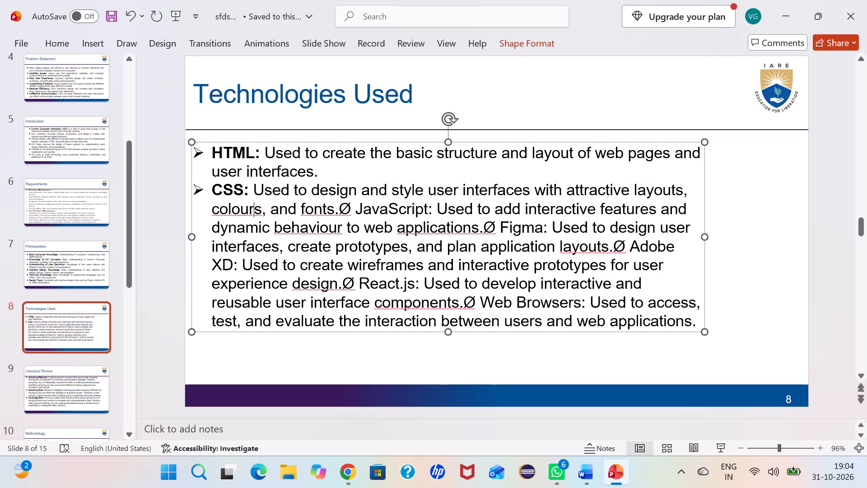
key(Right)
key(Right)
key(Right)
key(Right)
key(Right)
key(Right)
key(Right)
key(Right)
key(Right)
key(Right)
key(Right)
key(Right)
key(Right)
key(Delete)
key(Delete)
key(Return)
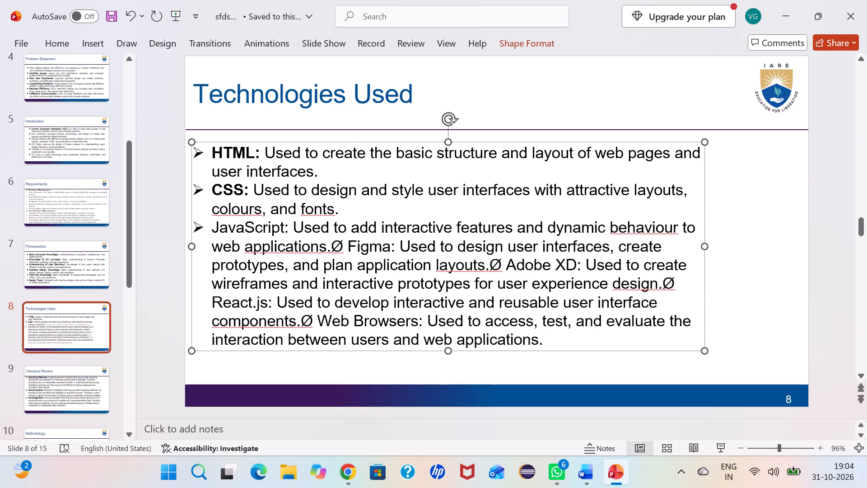
key(ctrl+shift+Right)
key(ctrl+shift+Right)
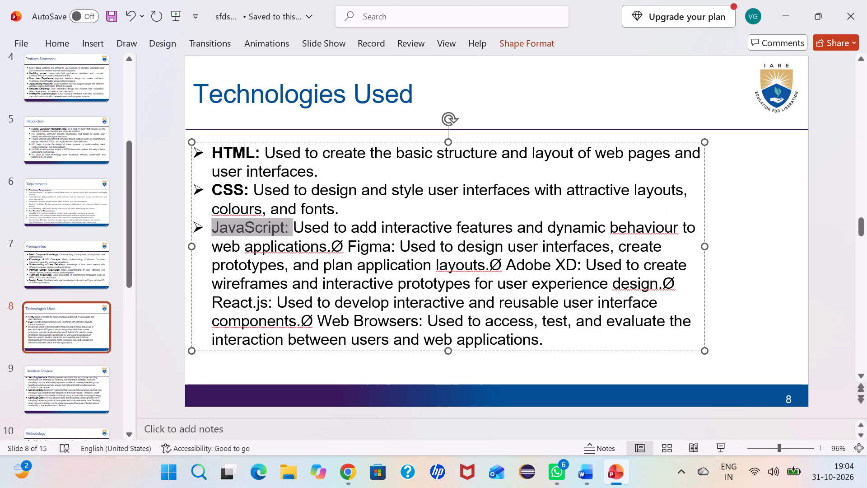
key(ctrl+b)
Replace the Ø before "Figma" with a paragraph break for its own bullet, and bold the "Figma:" label.
key(Down)
key(Right)
key(Right)
key(Right)
key(Right)
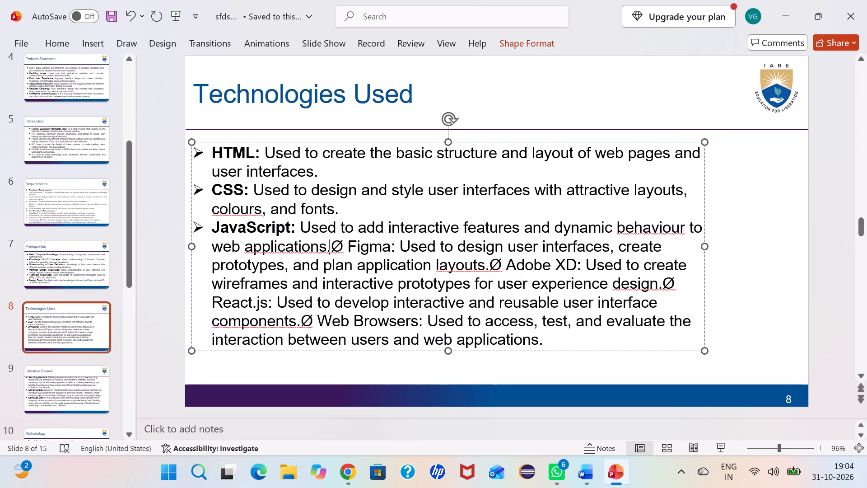
key(Delete)
key(Delete)
key(Return)
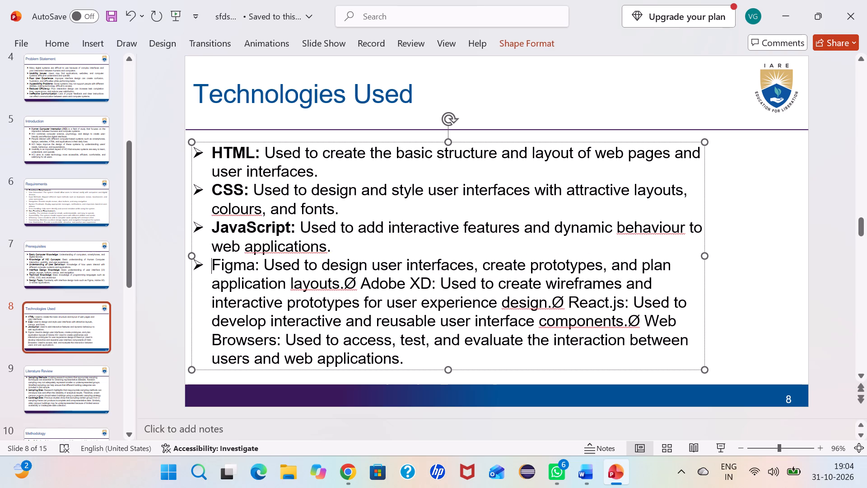
key(ctrl+shift+Right)
key(ctrl+shift+Right)
key(ctrl+b)
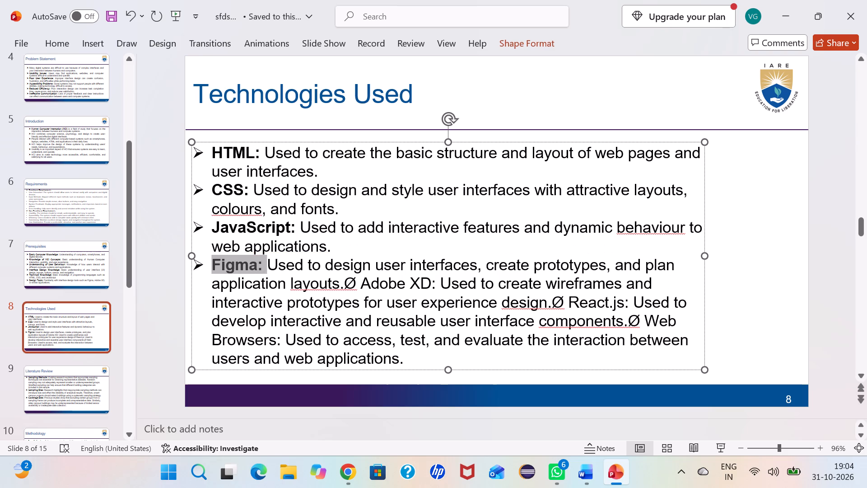
Replace the Ø before "Adobe XD" with a paragraph break for its own bullet, and bold the "Adobe XD:" label.
key(Down)
key(ctrl+Right)
key(ctrl+Right)
key(ctrl+Right)
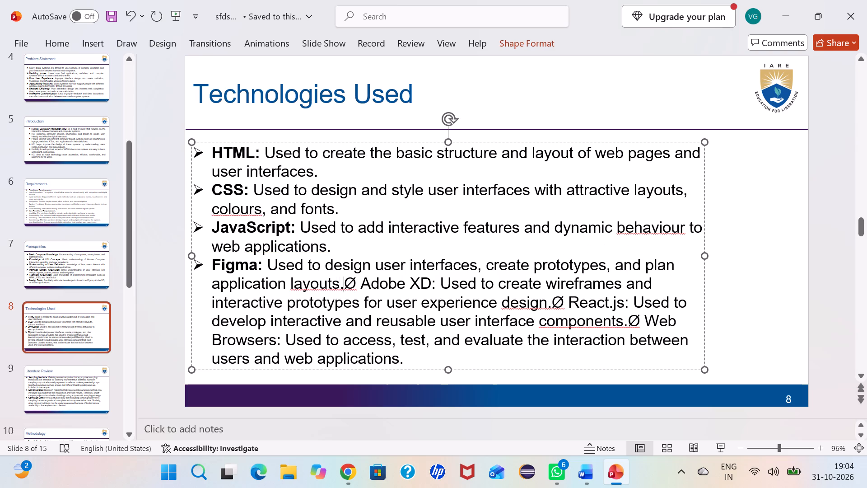
key(Delete)
key(Delete)
key(Return)
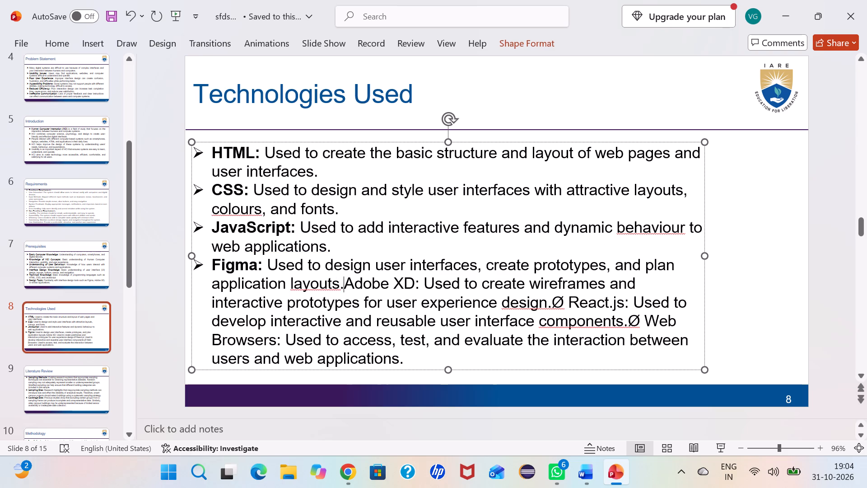
key(ctrl+shift+Right)
key(ctrl+shift+Right)
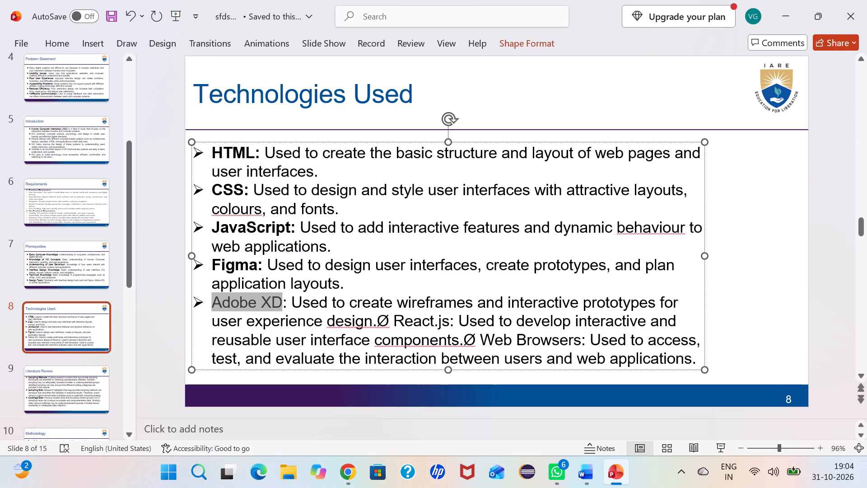
key(ctrl+shift+Right)
key(ctrl+b)
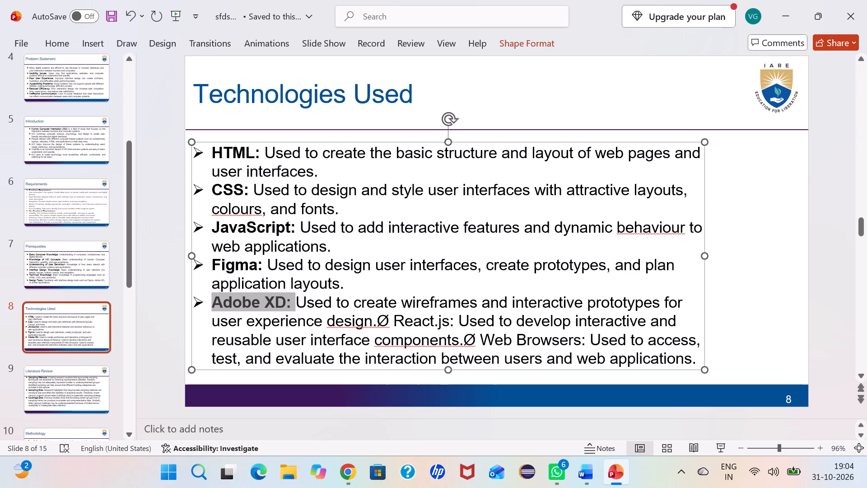
Replace the Ø before "React.js" with a paragraph break for its own bullet, and bold the "React.js:" label.
key(Down)
key(Right)
key(Right)
key(Right)
key(Right)
key(Right)
key(Right)
key(Right)
key(Right)
key(Right)
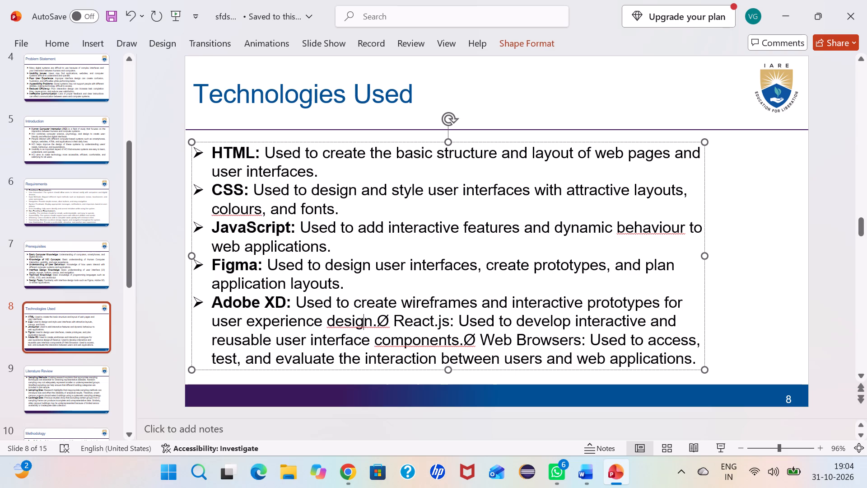
key(Right)
key(Right)
key(Delete)
key(Delete)
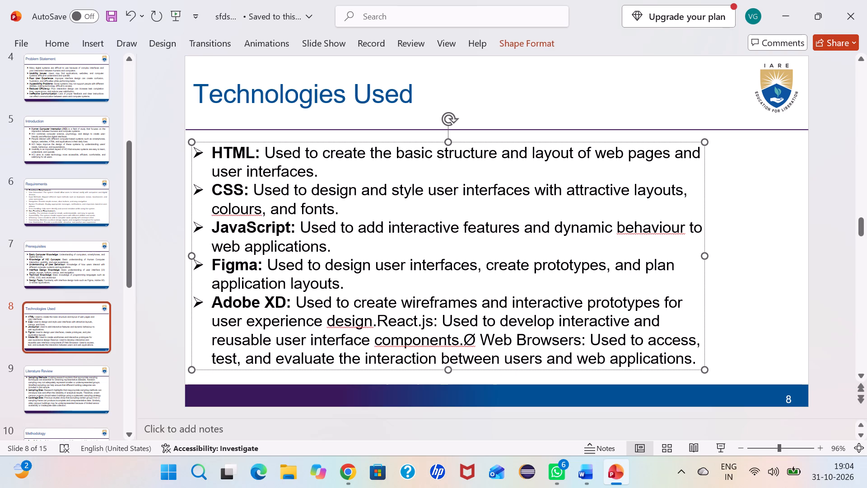
key(Return)
key(ctrl+shift+Right)
key(ctrl+shift+Right)
key(ctrl+shift+Right)
key(ctrl+shift+Right)
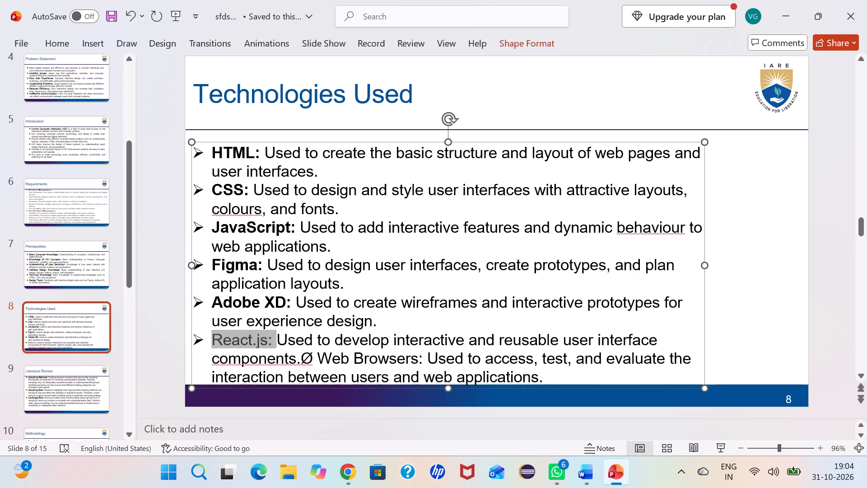
key(ctrl+b)
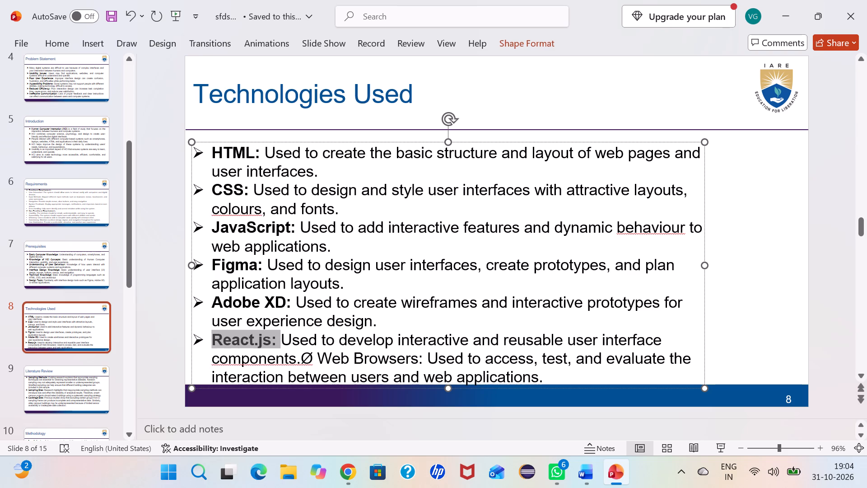
Replace the Ø before "Web Browsers" with a paragraph break for its own bullet, and bold the "Web Browsers:" label.
key(Down)
key(Right)
key(Right)
key(Right)
key(Return)
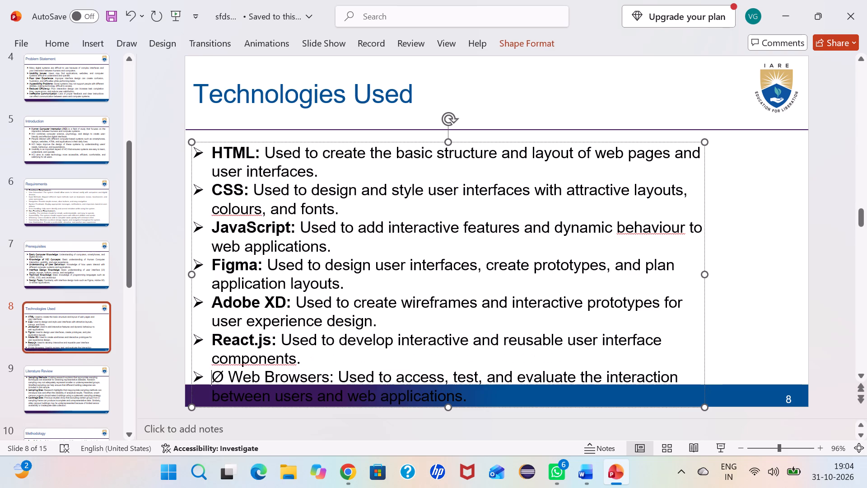
key(Delete)
key(Delete)
key(ctrl+shift+Right)
key(ctrl+shift+Right)
key(ctrl+shift+Right)
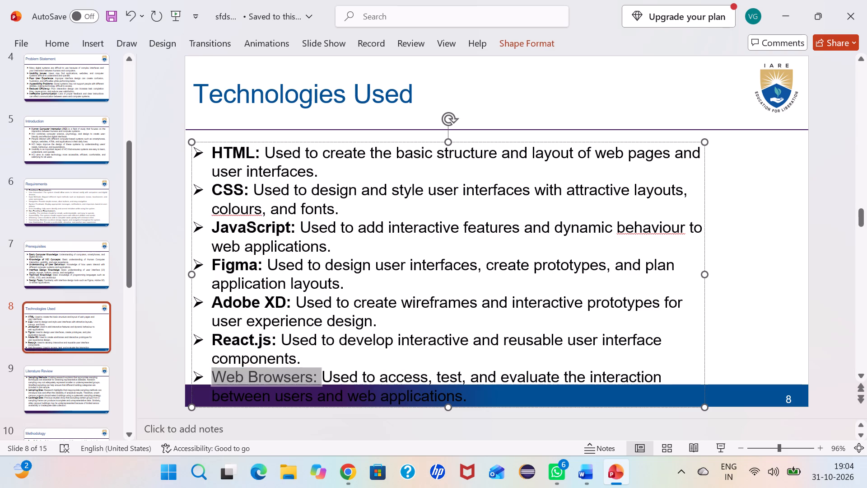
key(ctrl+shift+Left)
key(ctrl+shift+Right)
key(ctrl+b)
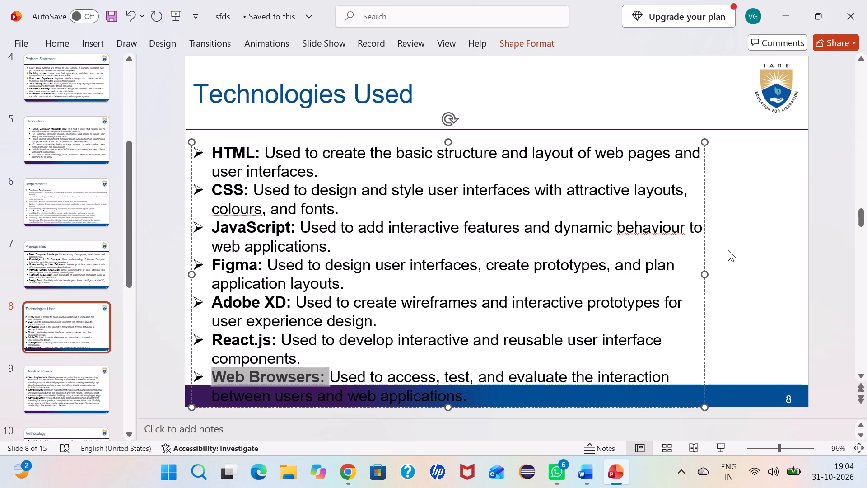
Widen slide 8's body text box and move it slightly up so all the text fits above the footer band.
drag(703, 276, 770, 275)
drag(511, 141, 524, 136)
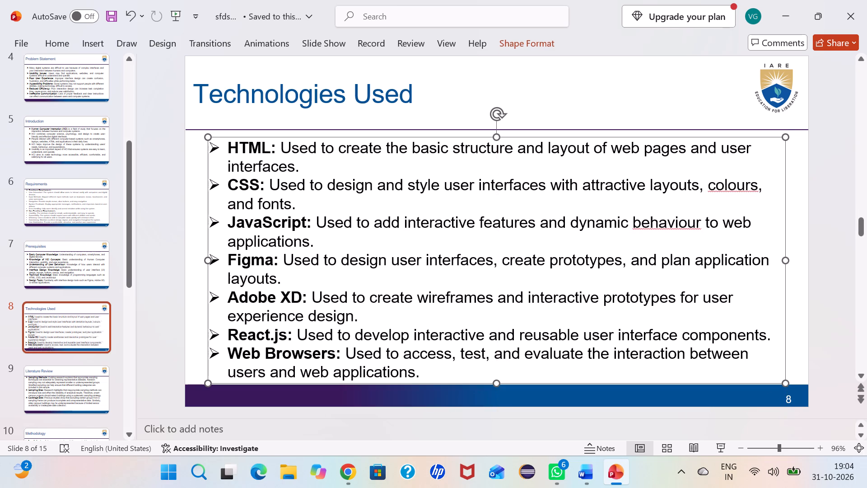
Justify the body text of the Technologies Used slide and deselect the text box.
click(53, 36)
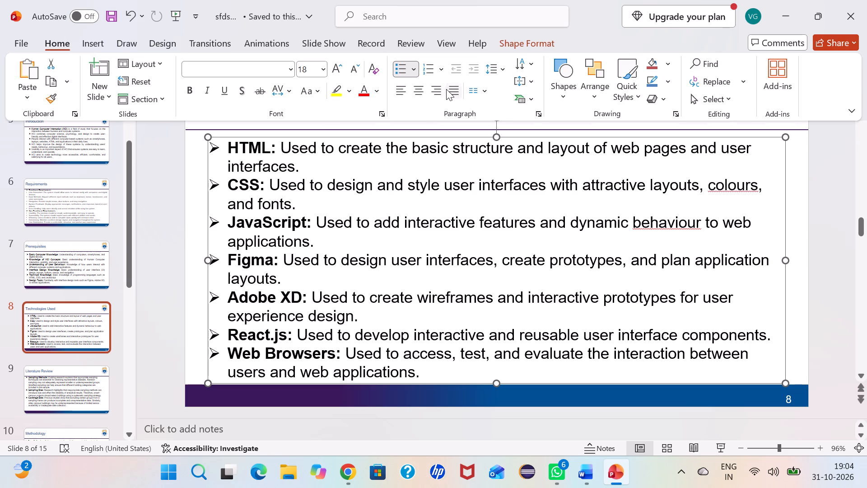
click(447, 89)
click(445, 393)
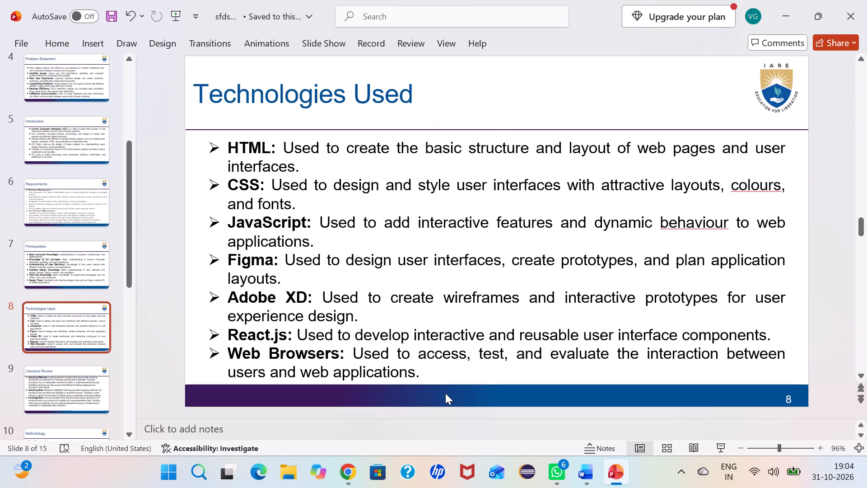
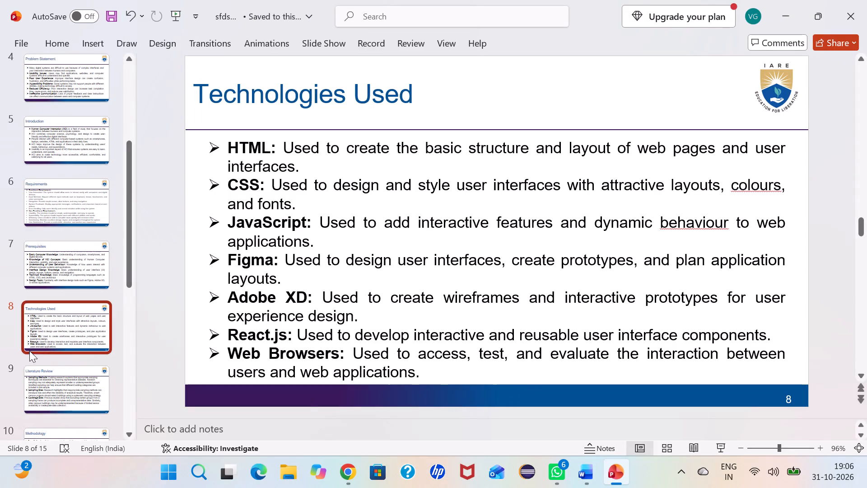
On slide 9, Literature Review, replace the existing body text with the copied content, pasted as text only.
click(43, 376)
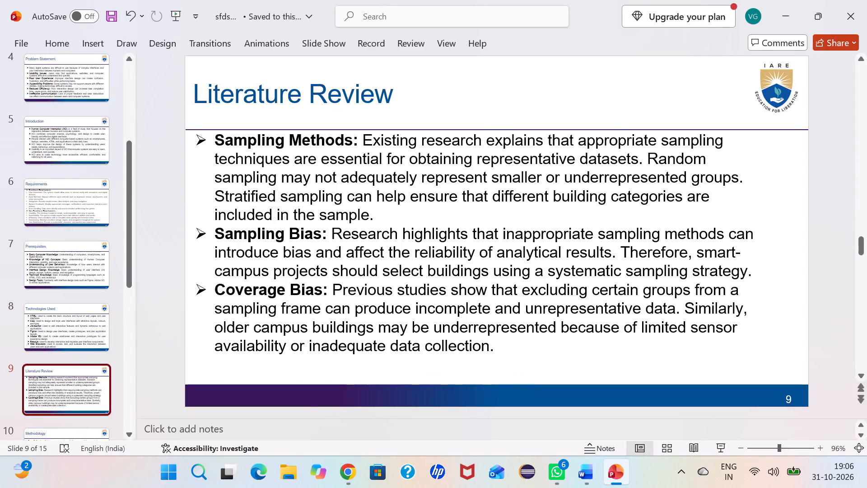
drag(198, 92, 372, 100)
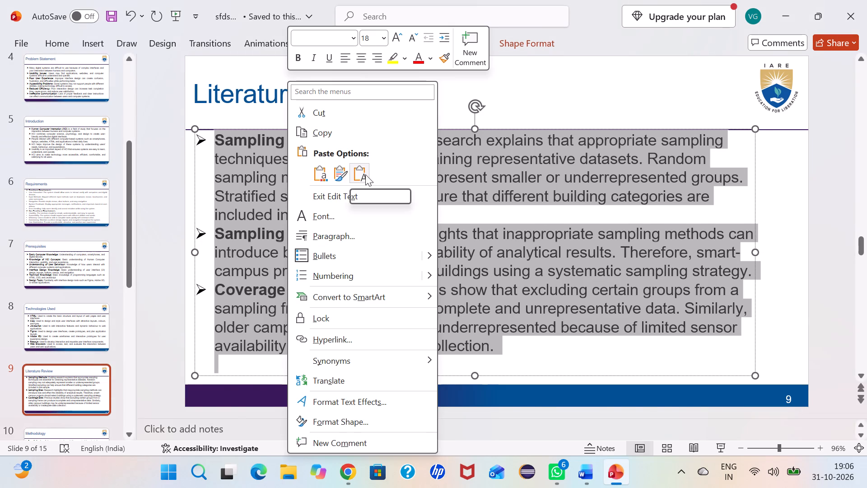
click(365, 174)
Remove the bold formatting from all of the Literature Review body text.
ctrl+click(284, 136)
key(ctrl+a)
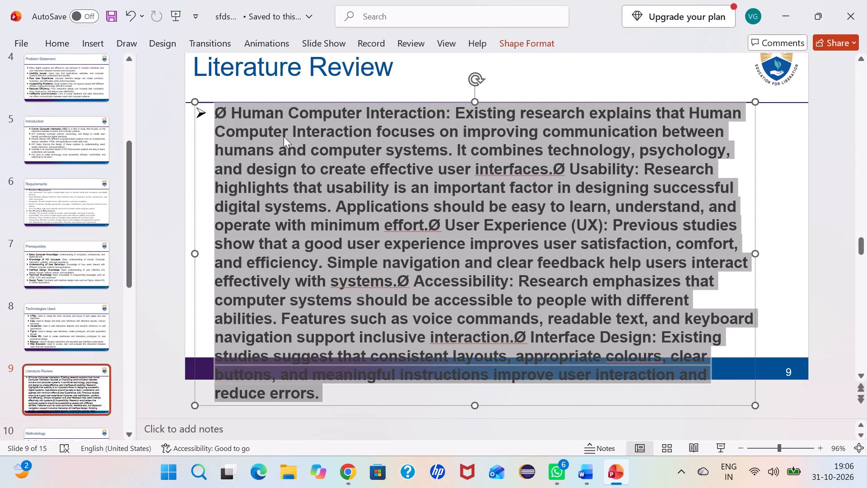
key(ctrl+b)
Delete the Ø at the start of the body text and bold the "Human Computer Interaction:" label.
click(233, 135)
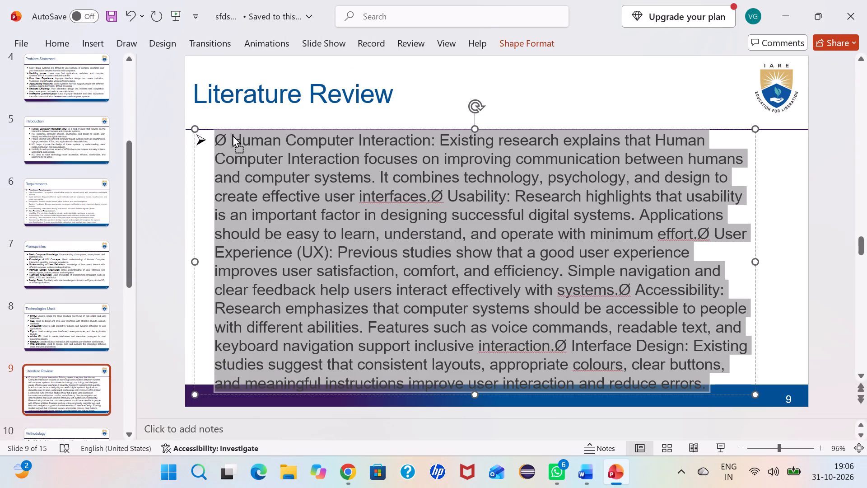
key(BackSpace)
key(BackSpace)
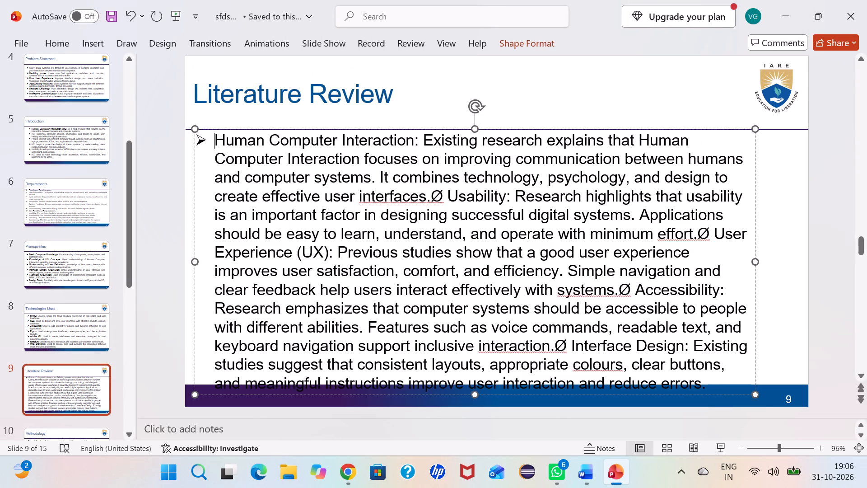
key(ctrl+shift+Right)
key(ctrl+shift+Right)
key(ctrl+shift+Right)
key(ctrl+shift+Right)
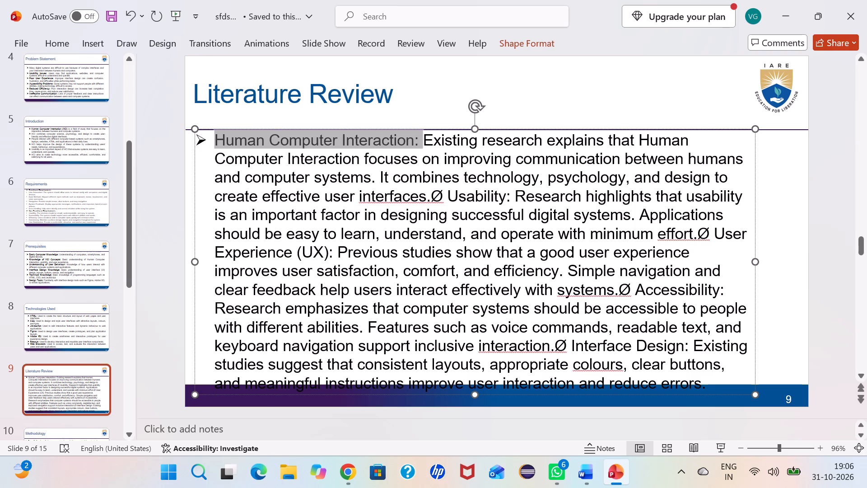
key(ctrl+b)
Replace the Ø before "Usability" with a paragraph break for its own bullet, and bold the "Usability:" label.
key(Down)
key(Down)
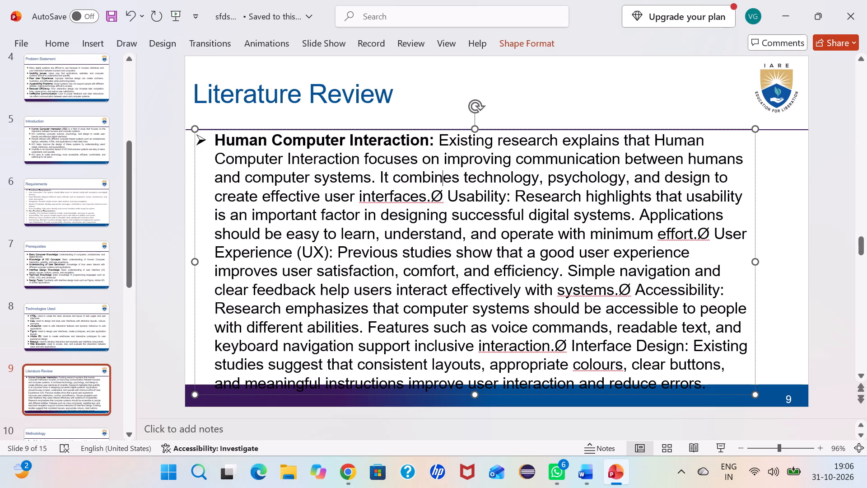
key(Down)
key(BackSpace)
key(Delete)
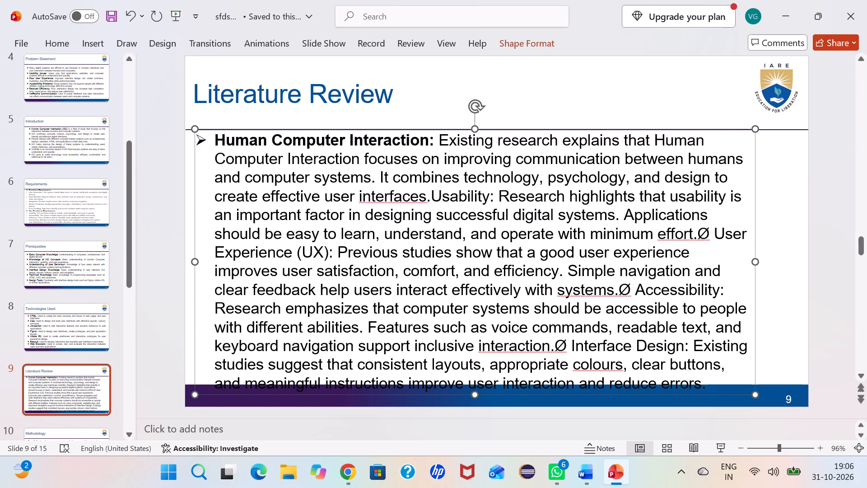
key(Return)
key(ctrl+shift+Right)
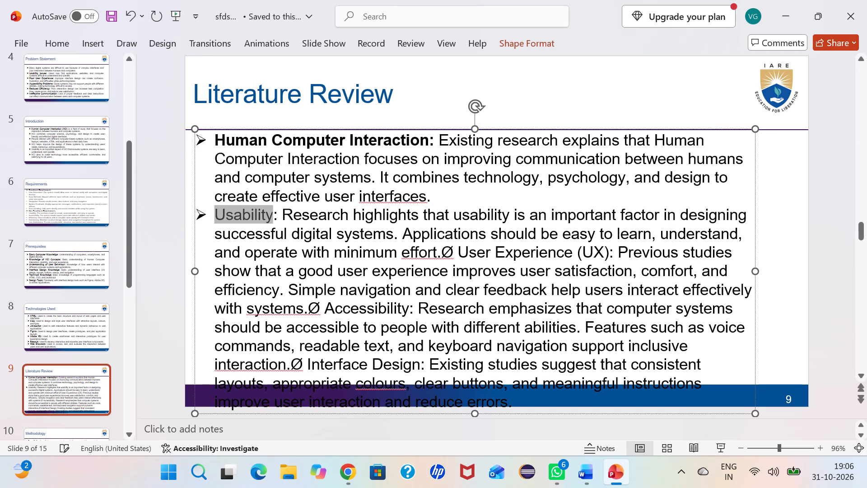
key(ctrl+shift+Right)
key(ctrl+b)
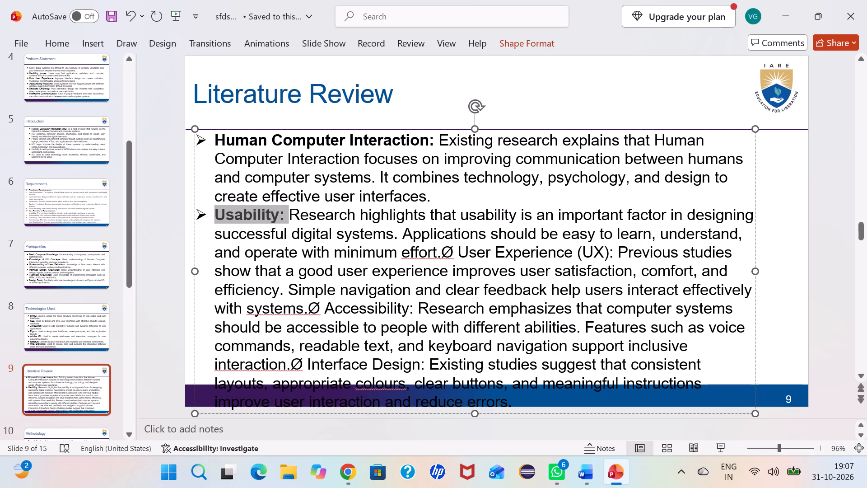
Replace the Ø before "User Experience (UX)" with a paragraph break for its own bullet, and bold the "User Experience (UX):" label.
click(455, 249)
key(BackSpace)
key(Delete)
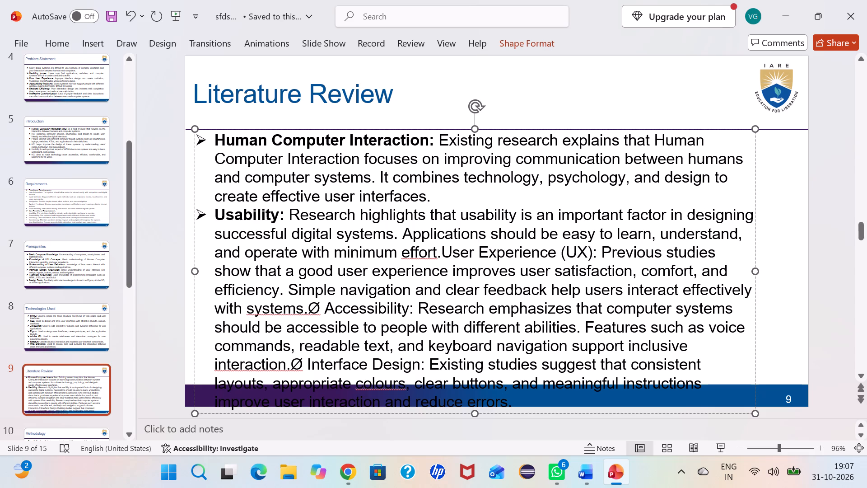
key(Return)
key(ctrl+shift+Right)
key(ctrl+shift+Right)
key(ctrl+shift+Right)
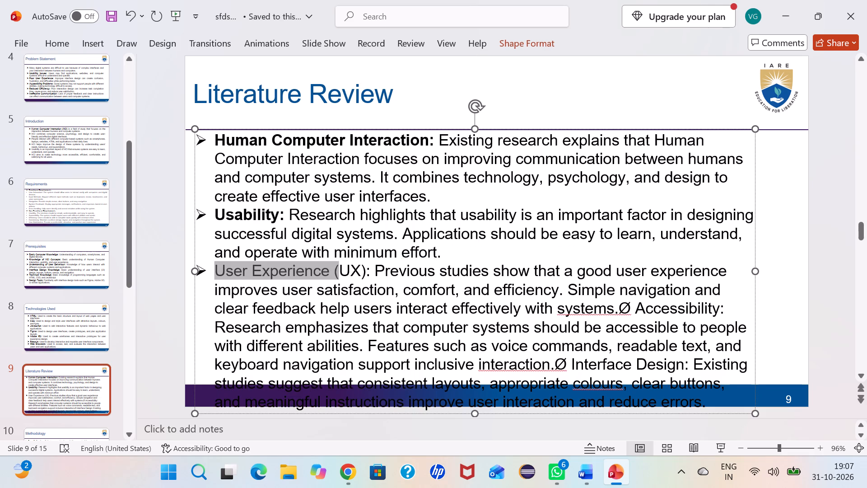
key(ctrl+shift+Right)
key(ctrl+shift+Right)
key(ctrl+b)
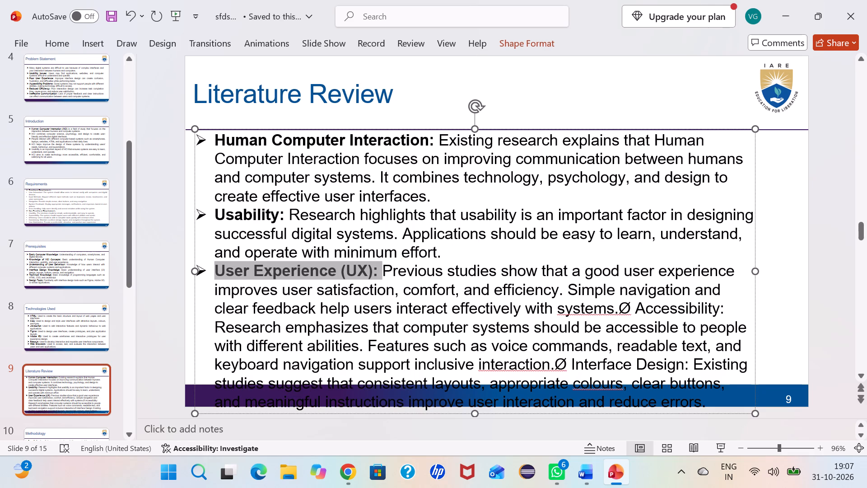
Replace the Ø before "Accessibility" with a paragraph break for its own bullet, and bold the "Accessibility:" label.
click(638, 306)
key(BackSpace)
key(BackSpace)
key(Return)
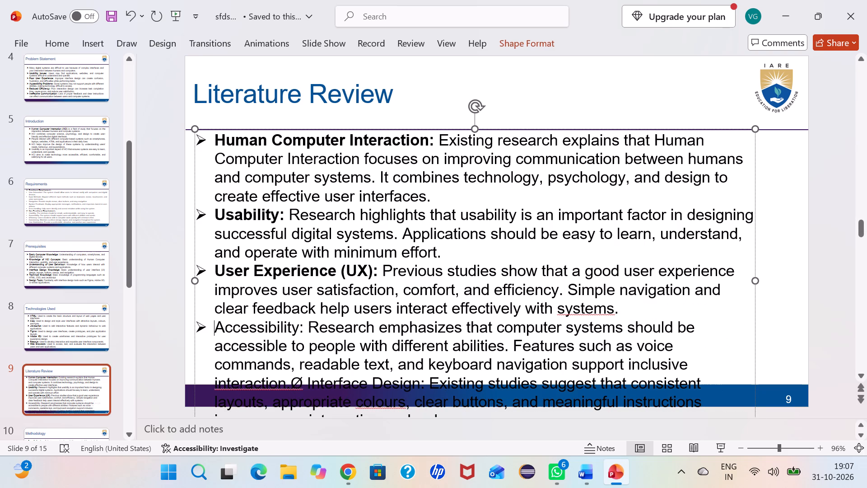
key(ctrl+shift+Right)
key(ctrl+shift+Right)
key(ctrl+b)
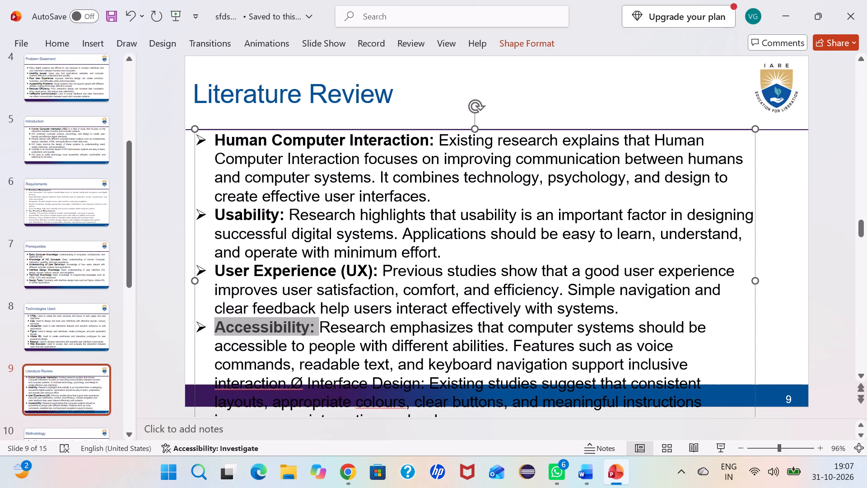
Replace the Ø before "Interface Design" with a paragraph break for its own bullet, and bold the "Interface Design:" label.
click(303, 377)
key(BackSpace)
key(Delete)
key(Return)
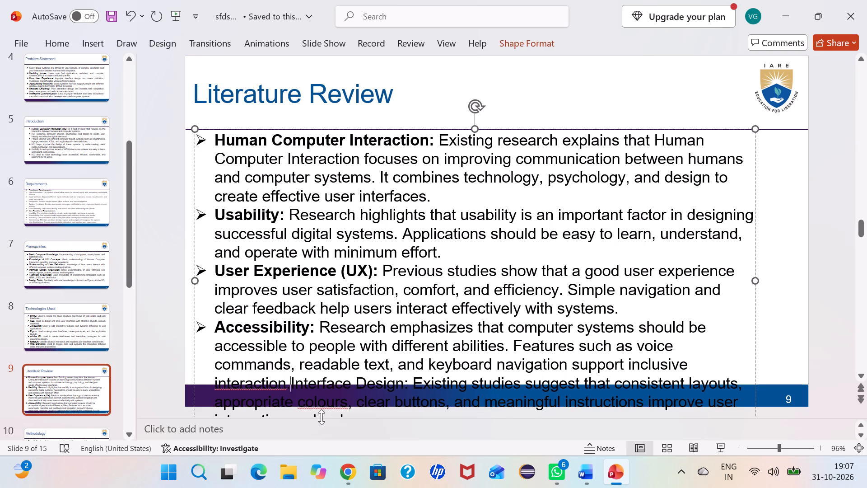
key(ctrl+shift+Right)
key(ctrl+shift+Right)
key(ctrl+shift+Right)
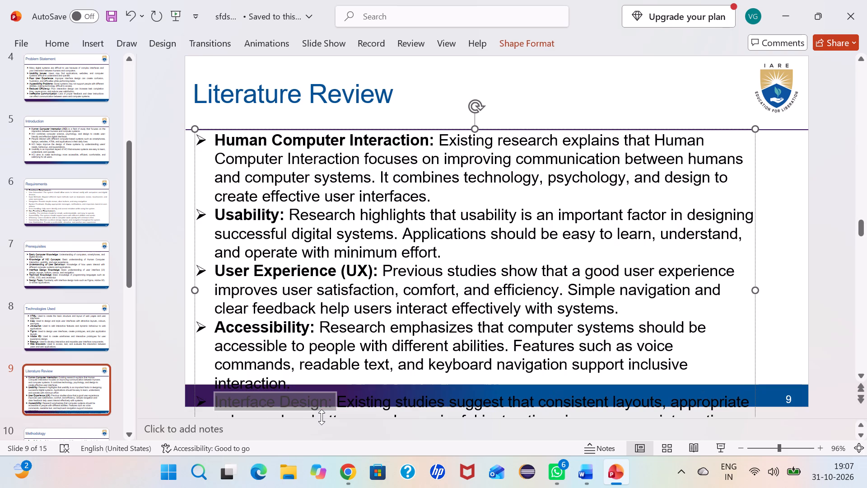
key(ctrl+b)
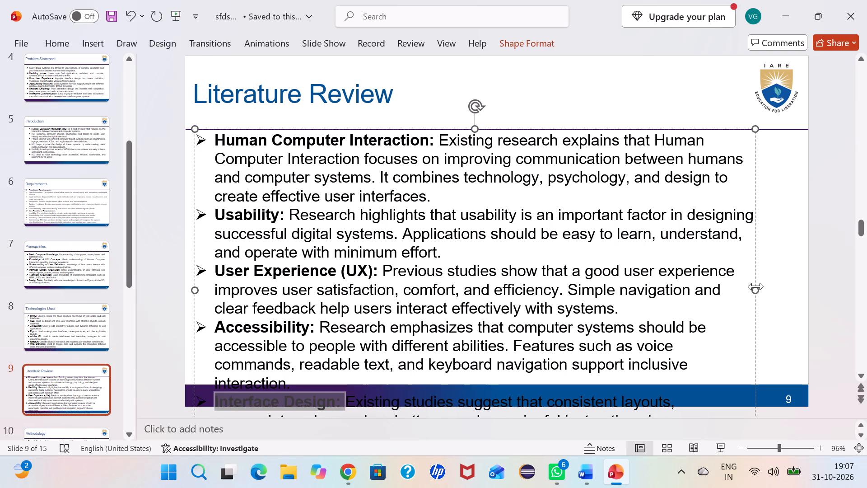
Widen slide 9's body text box until it nearly reaches the slide's right edge.
drag(756, 286, 802, 286)
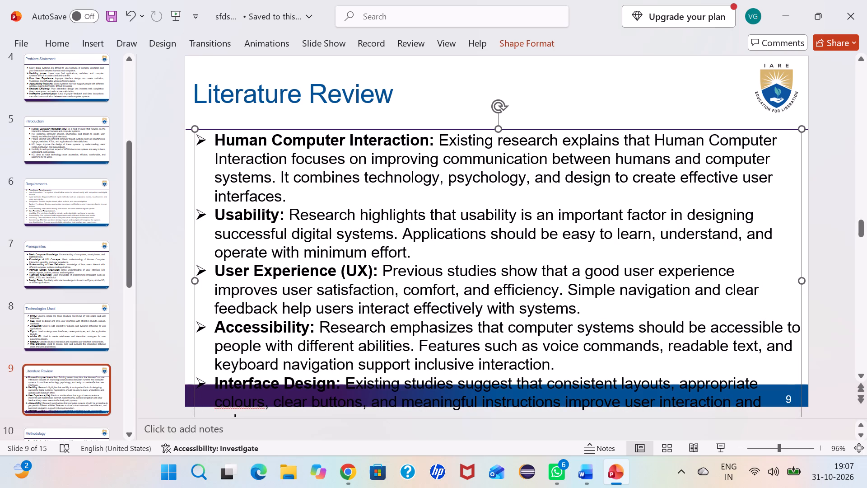
Justify the body text of the Literature Review slide.
click(56, 42)
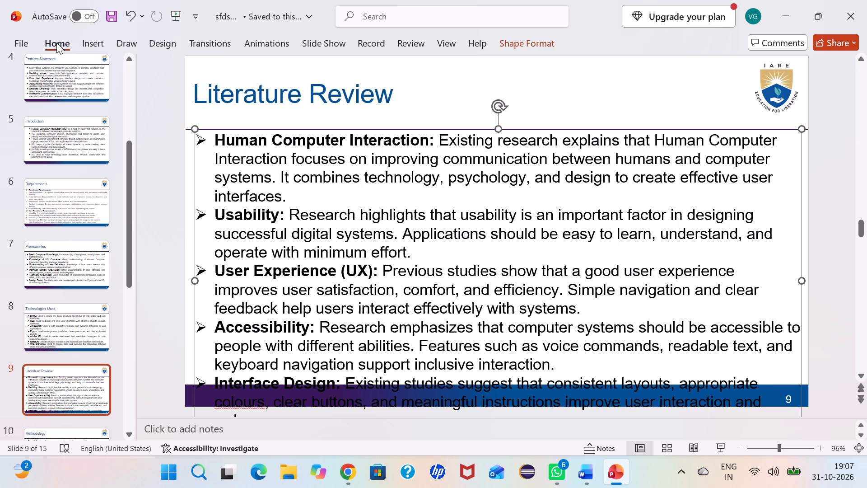
click(450, 93)
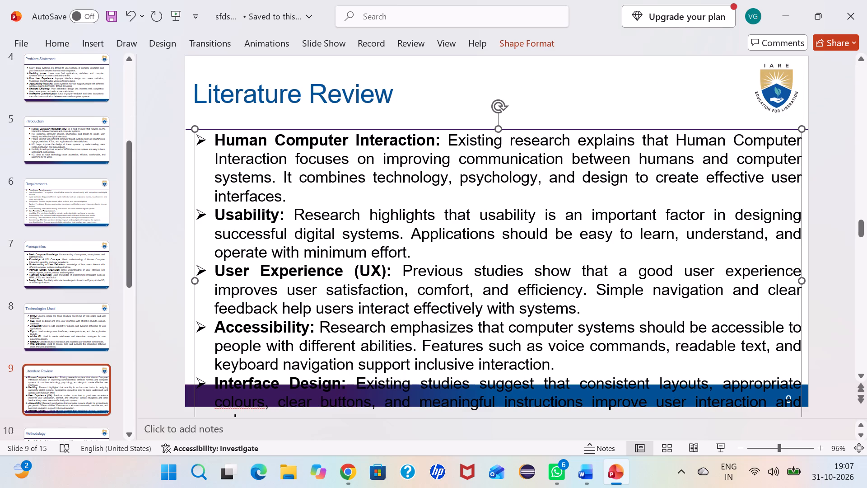
Set the font size of the Literature Review body text to 16.
click(64, 42)
click(310, 70)
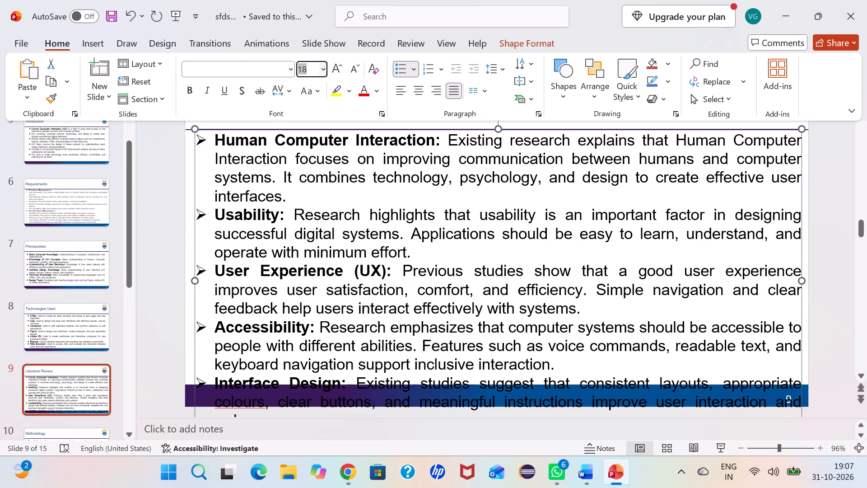
text(16)
key(Return)
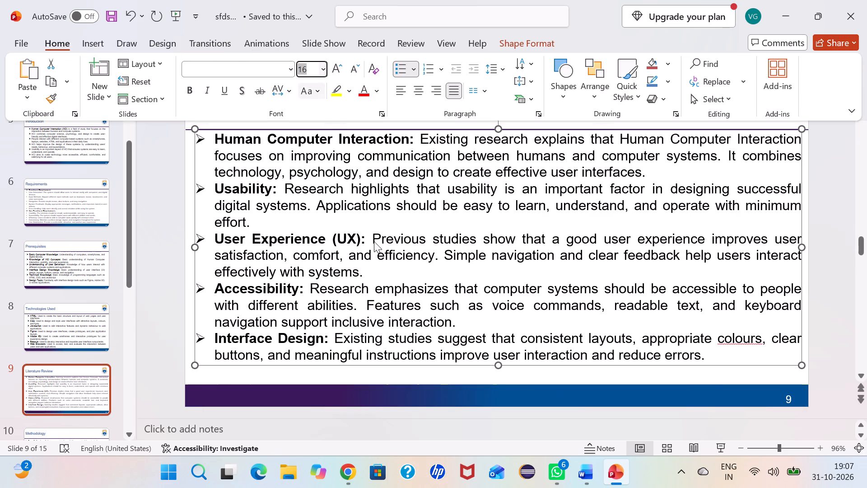
Move the Literature Review text box slightly down, away from the line under the title, and deselect it.
click(402, 364)
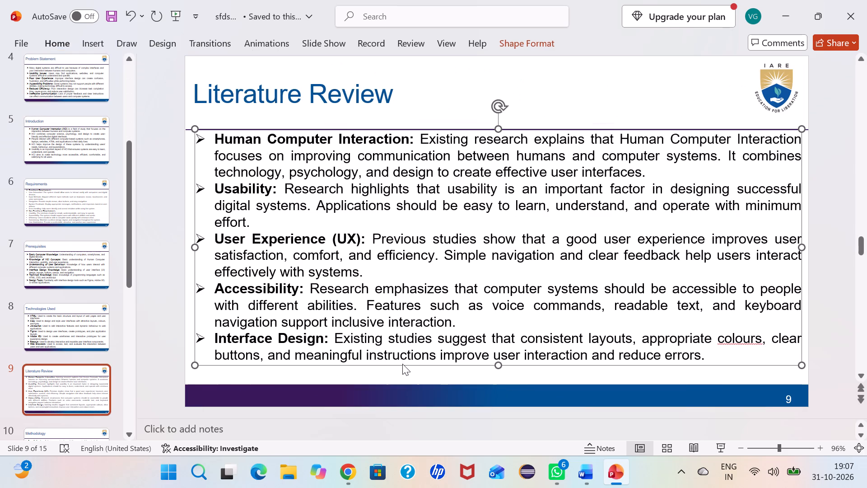
drag(402, 364, 402, 370)
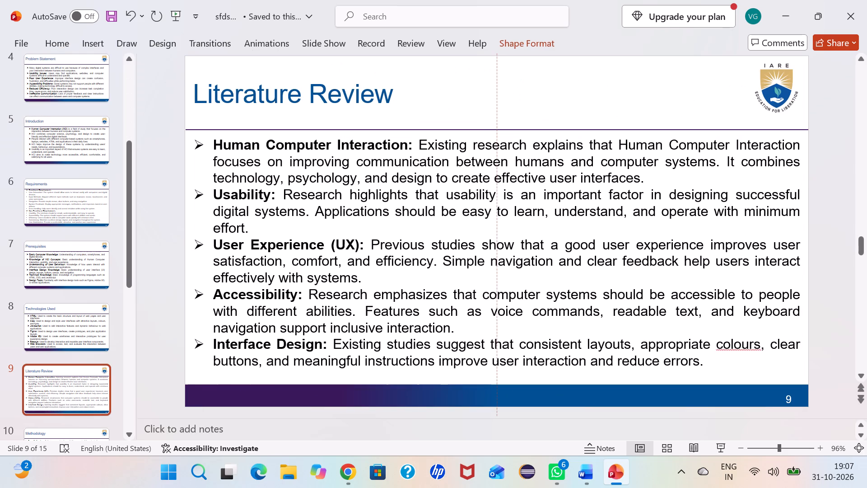
drag(402, 370, 402, 371)
click(404, 405)
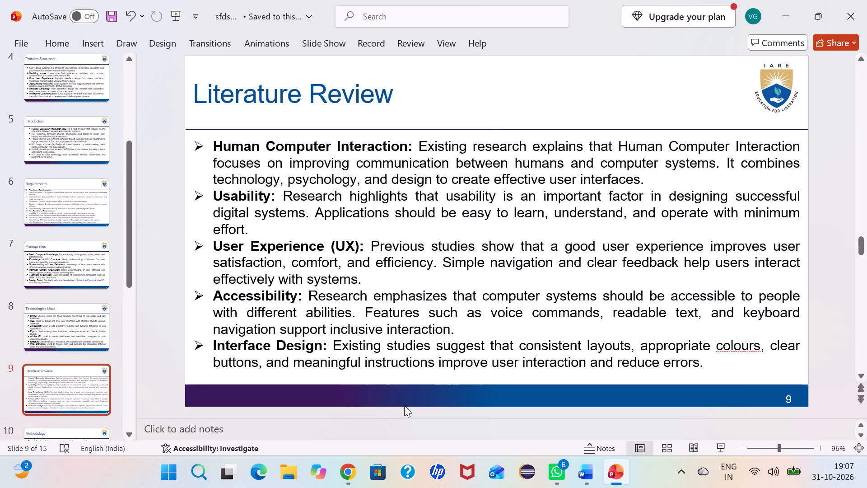
Narrow the Literature Review text box slightly from its right side to leave a small margin at the slide's edge.
click(485, 368)
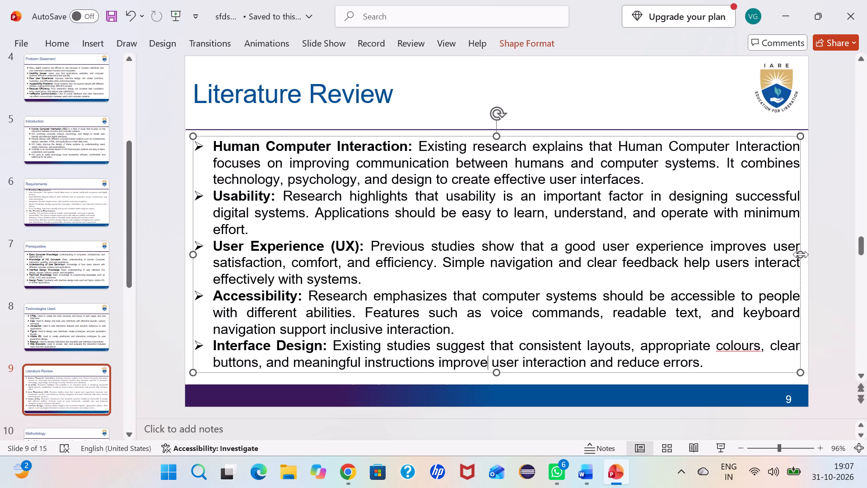
drag(802, 254, 796, 256)
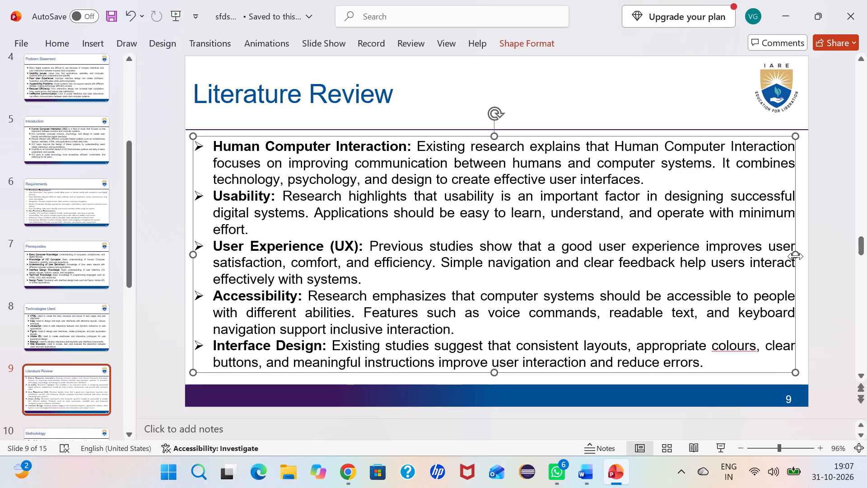
Deselect the Literature Review text box.
click(742, 398)
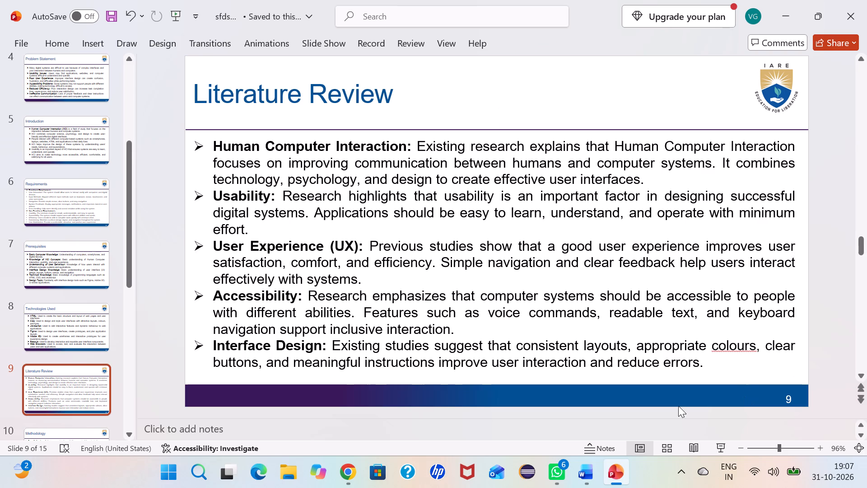
scroll(91, 299, down, 1)
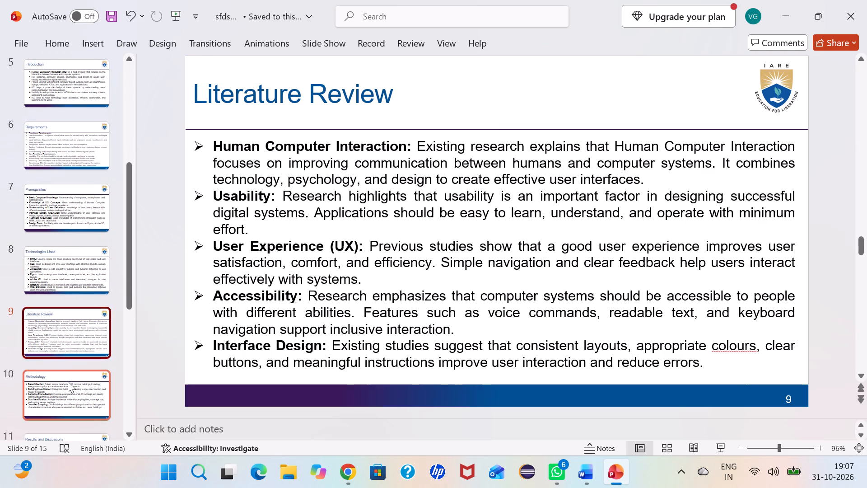
click(68, 381)
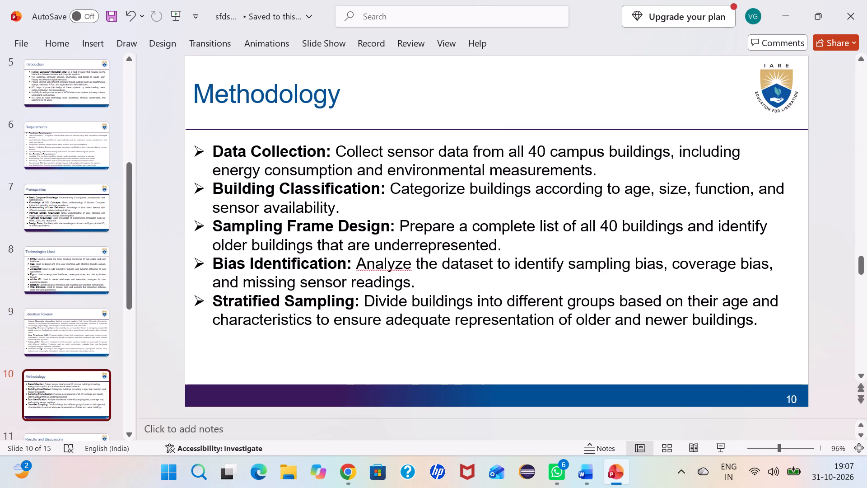
double_click(210, 93)
key(ctrl+c)
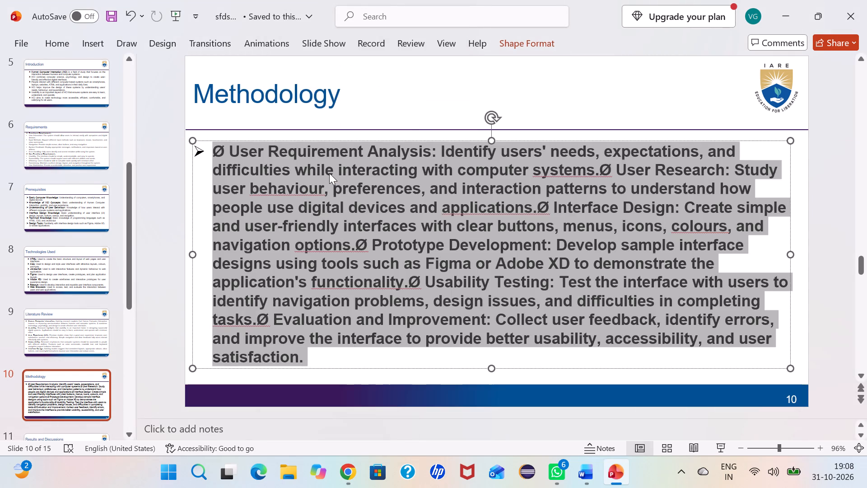
key(ctrl+b)
Delete the Ø symbol before the first Methodology point and bold its label "User Requirement Analysis:".
click(233, 148)
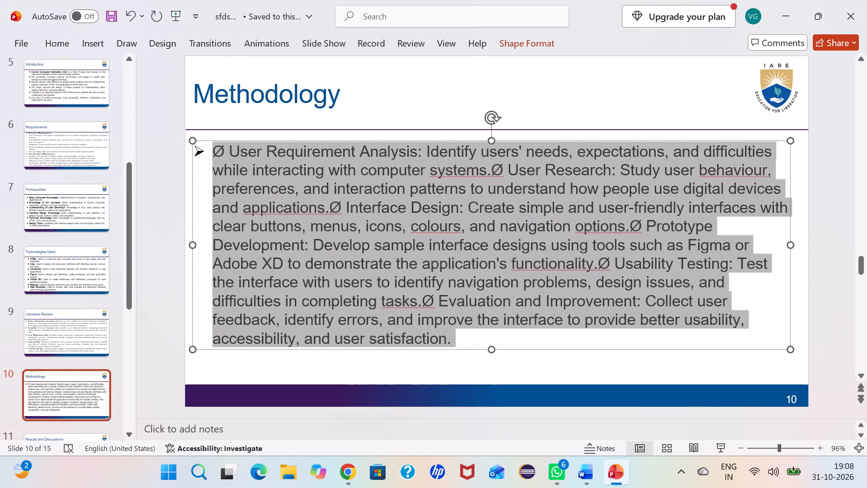
key(BackSpace)
key(BackSpace)
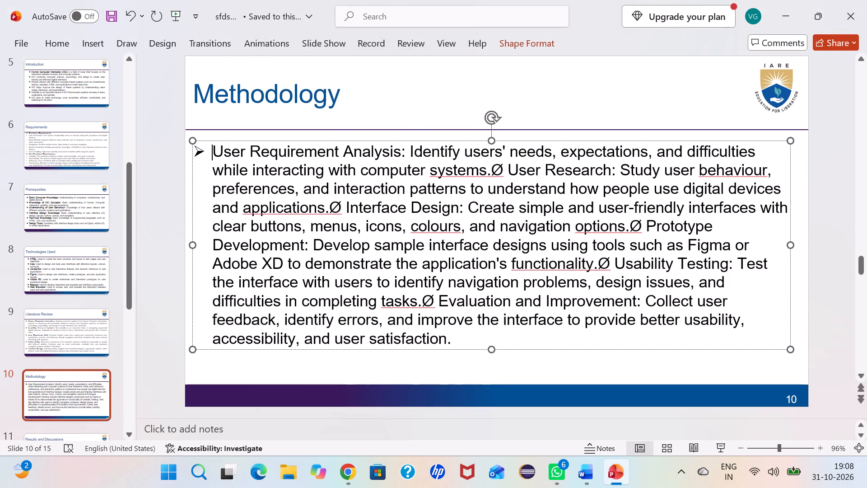
key(ctrl+shift+Right)
key(ctrl+shift+Right)
key(ctrl+shift+Right)
key(ctrl+shift+Right)
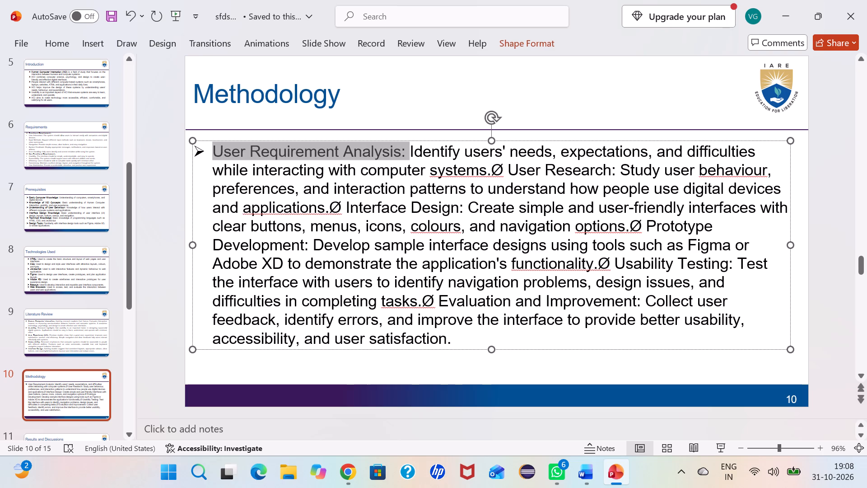
key(ctrl+b)
Move the User Research point to its own bullet without the Ø symbol and bold its label "User Research:".
key(Down)
key(Right)
key(Right)
key(Right)
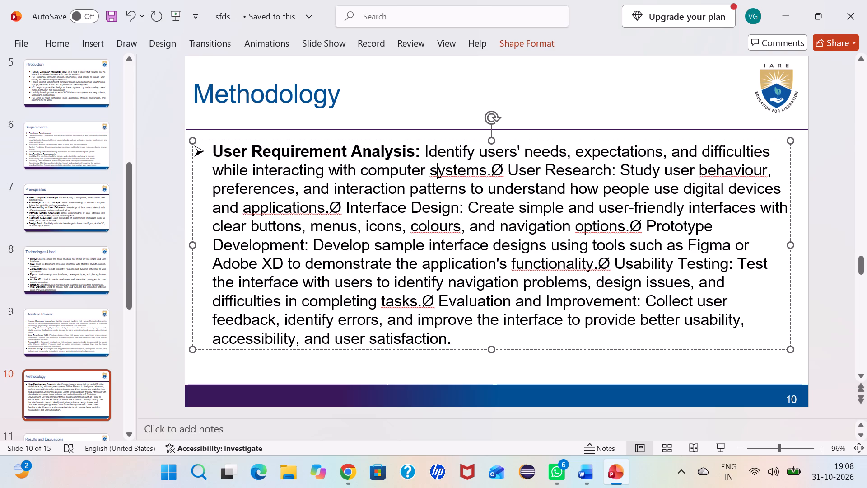
key(Right)
key(Right)
key(Right)
key(Right)
key(Right)
key(Right)
key(Delete)
key(Delete)
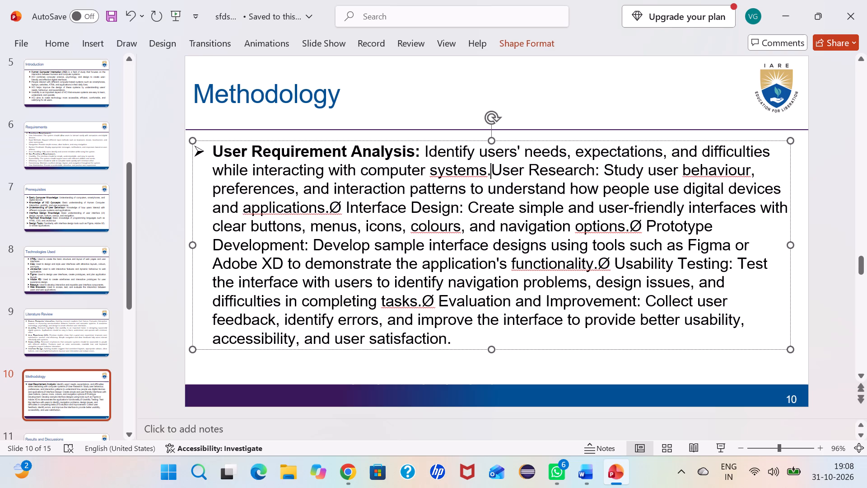
key(Return)
key(ctrl+shift+Right)
key(ctrl+shift+Right)
key(ctrl+shift+Right)
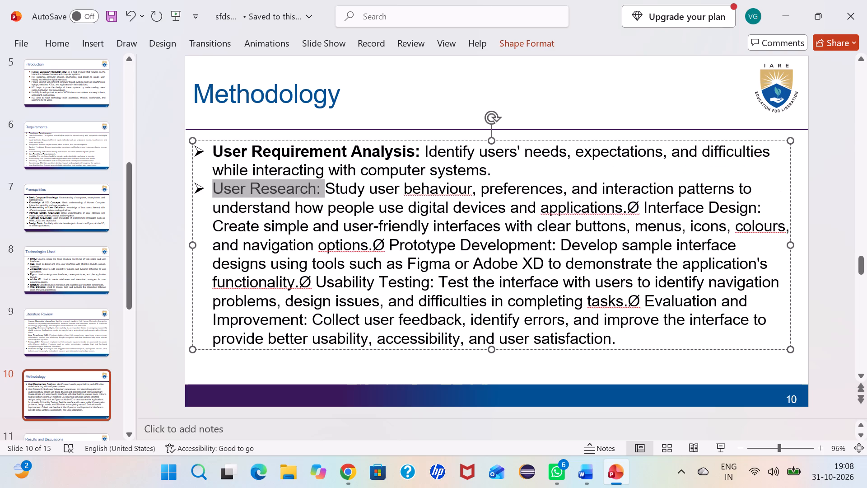
key(ctrl+b)
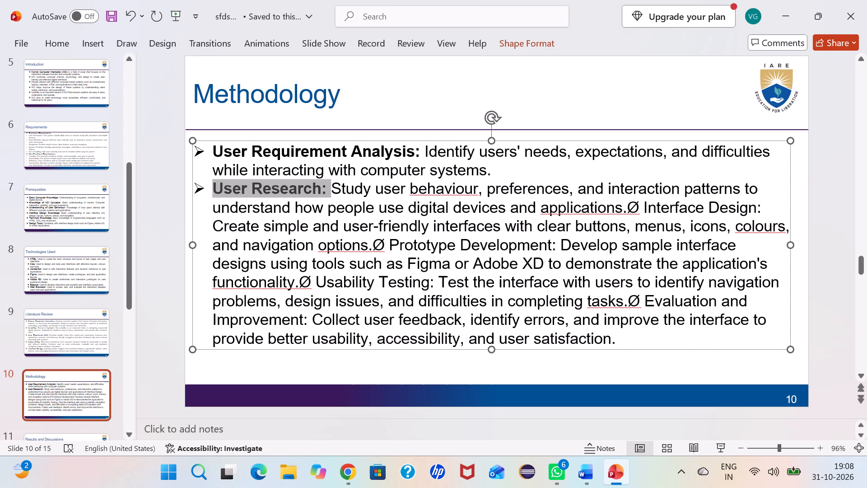
Move the Interface Design point to its own bullet without the Ø symbol and bold its label "Interface Design:".
key(Down)
key(ctrl+Right)
key(ctrl+Right)
key(ctrl+Right)
key(ctrl+Right)
key(ctrl+Right)
key(ctrl+Right)
key(ctrl+Right)
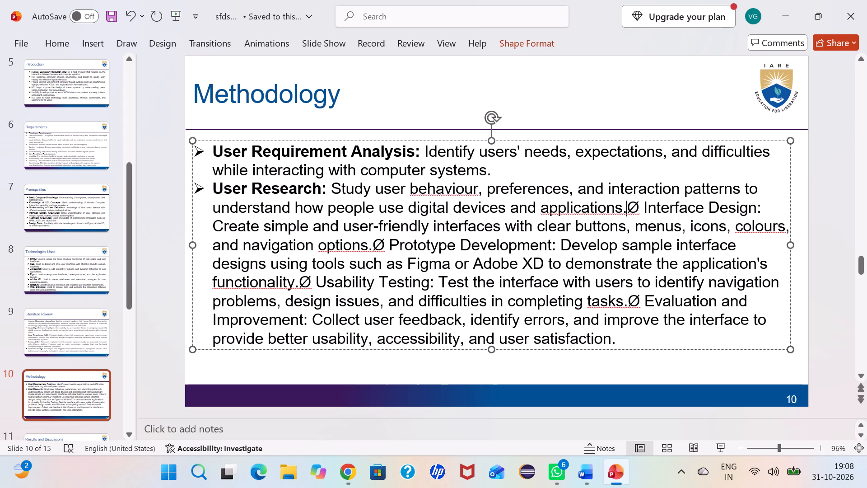
key(Right)
key(BackSpace)
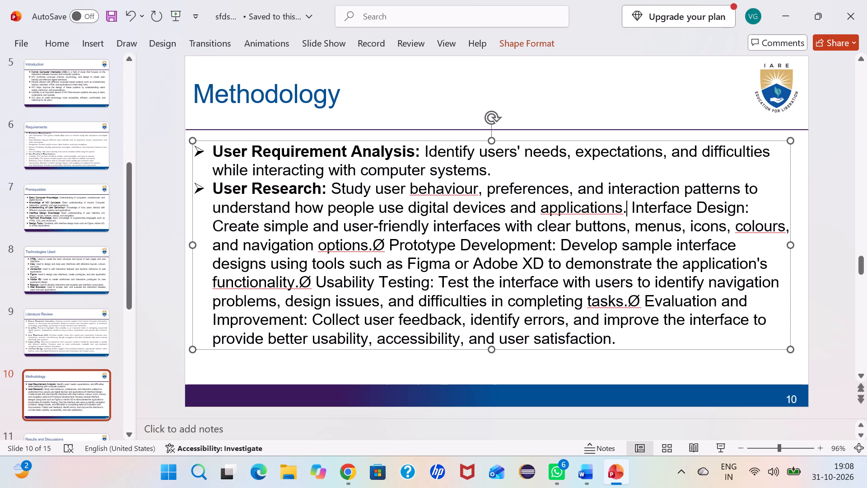
key(Delete)
key(Return)
key(ctrl+shift+Right)
key(ctrl+shift+Right)
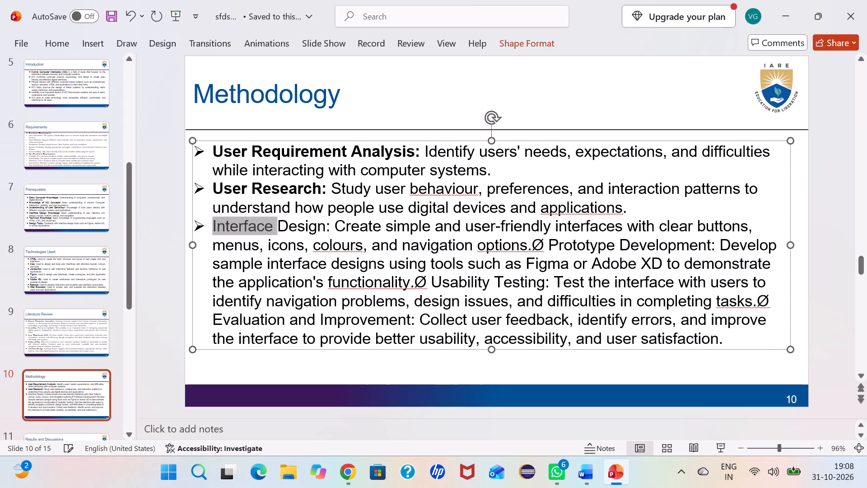
key(ctrl+shift+Right)
key(ctrl+b)
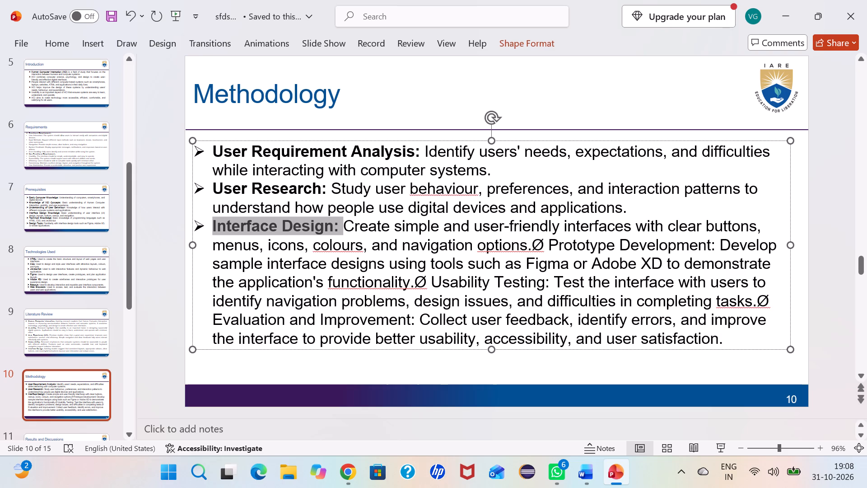
Move the Prototype Development point to its own bullet without the Ø symbol and bold its label "Prototype Development:".
key(Down)
key(ctrl+Right)
key(ctrl+Right)
key(ctrl+Right)
key(ctrl+Right)
key(ctrl+Right)
key(ctrl+Right)
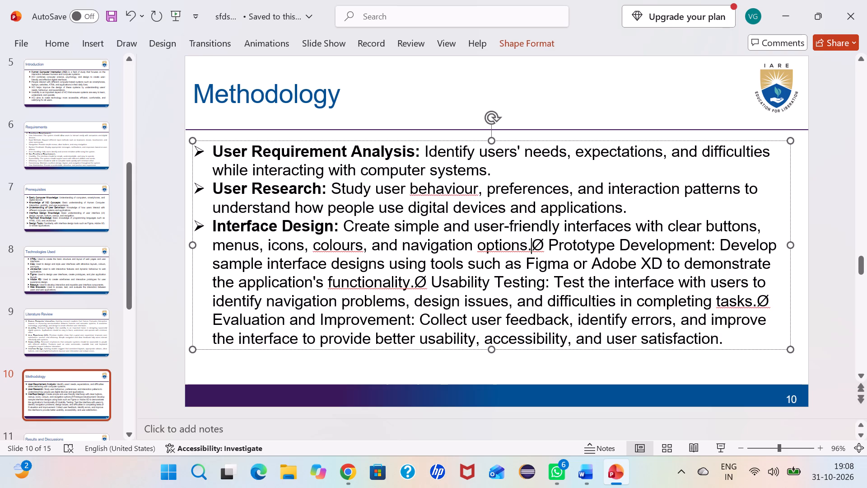
key(Delete)
key(Delete)
key(Return)
key(ctrl+shift+Right)
key(ctrl+shift+Right)
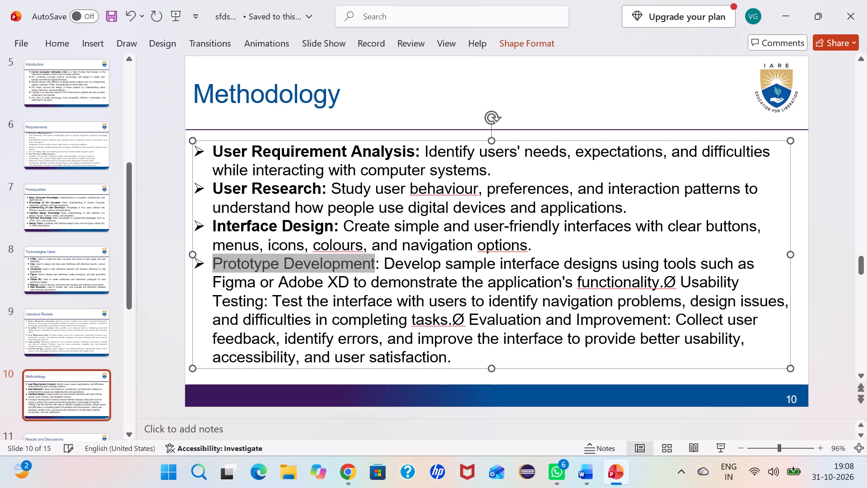
key(ctrl+shift+Right)
key(ctrl+b)
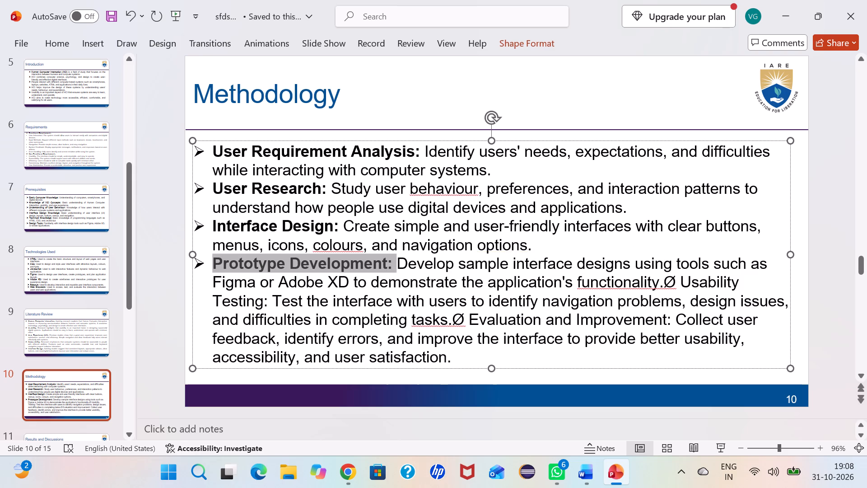
Move the Usability Testing point to its own bullet without the Ø symbol and bold its label "Usability Testing:".
key(Down)
key(ctrl+Right)
key(ctrl+Right)
key(ctrl+Right)
key(ctrl+Right)
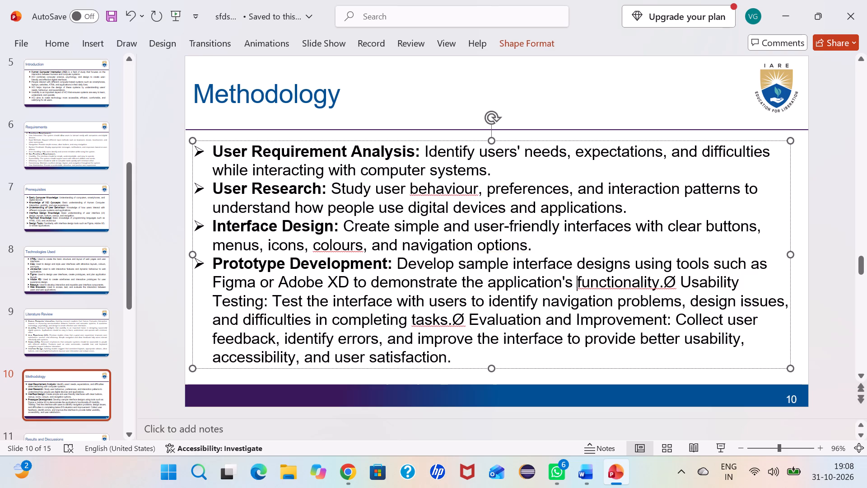
key(ctrl+Right)
key(Delete)
key(Delete)
key(Return)
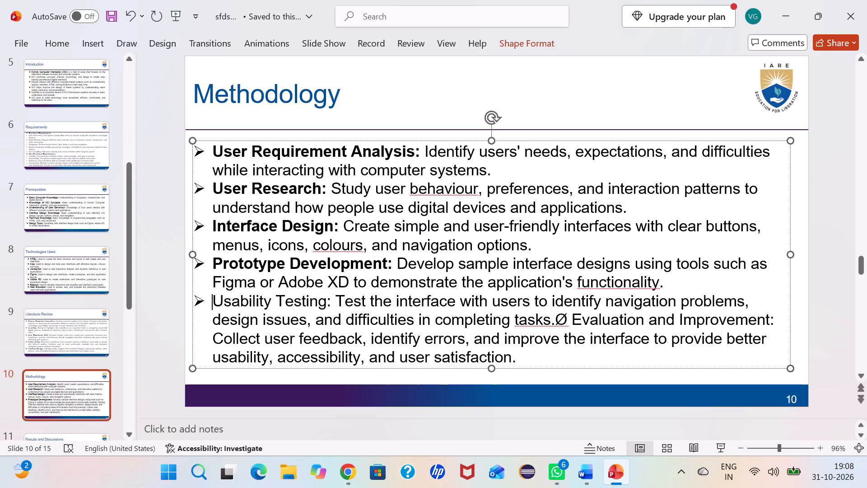
key(ctrl+shift+Right)
key(ctrl+shift+Right)
key(ctrl+shift+Right)
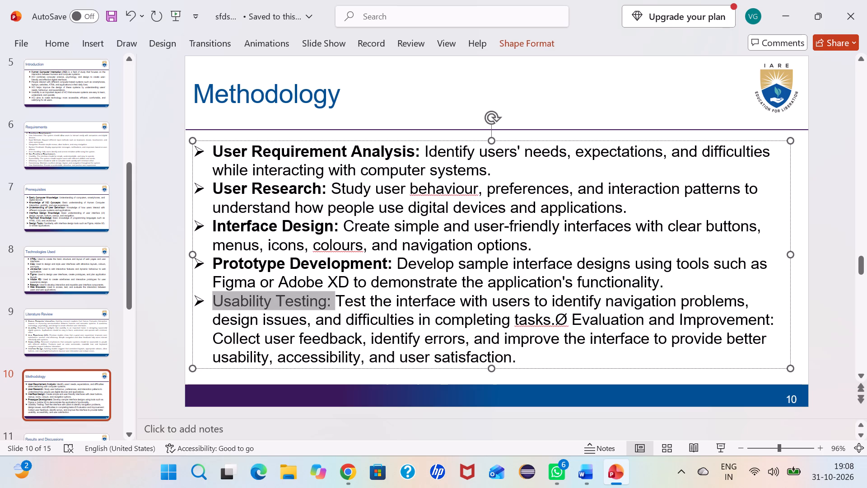
key(ctrl+b)
Move the Evaluation and Improvement point to its own bullet without the Ø symbol and bold its label "Evaluation and Improvement:".
key(Down)
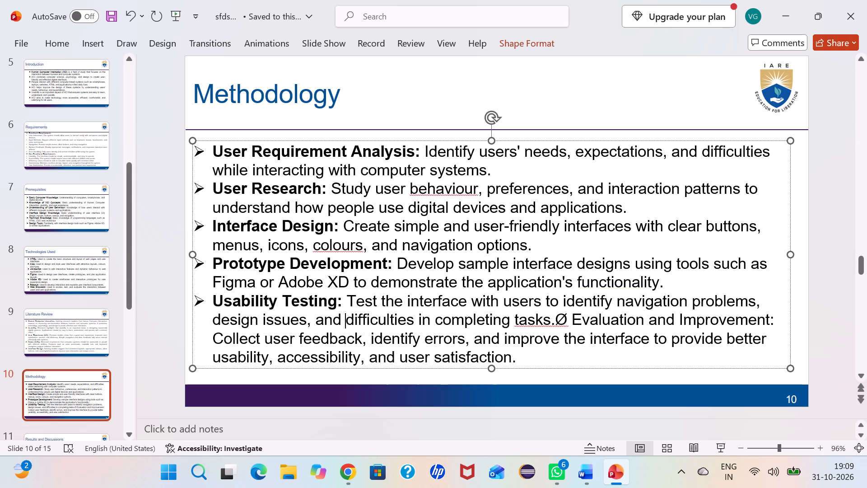
key(ctrl+Right)
key(ctrl+Right)
key(ctrl+Right)
key(ctrl+Right)
key(ctrl+Right)
key(Delete)
key(Delete)
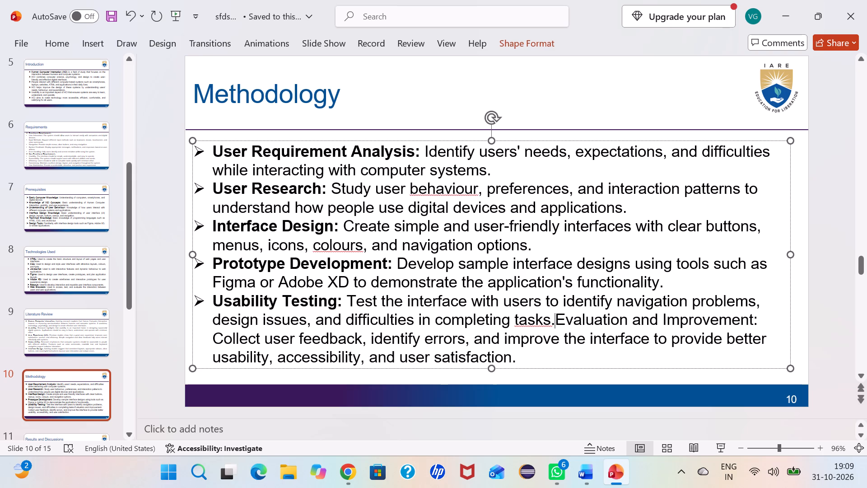
key(Return)
key(ctrl+shift+Right)
key(ctrl+shift+Right)
key(ctrl+shift+Right)
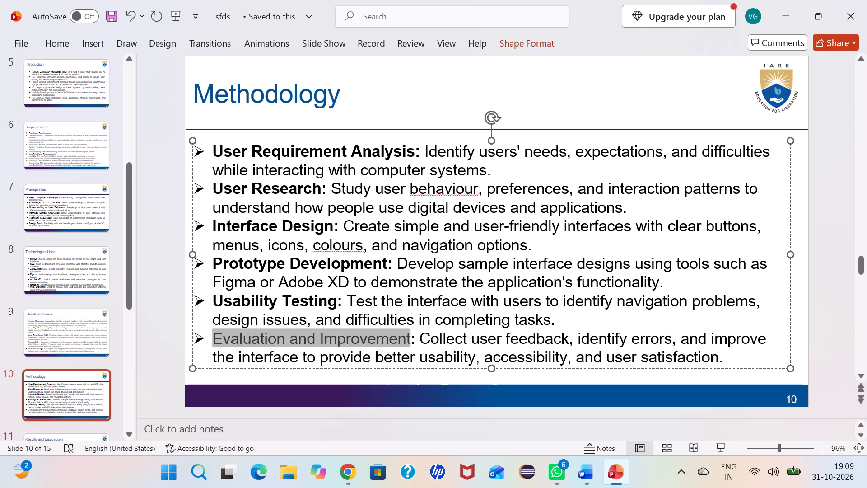
key(ctrl+shift+Right)
key(ctrl+b)
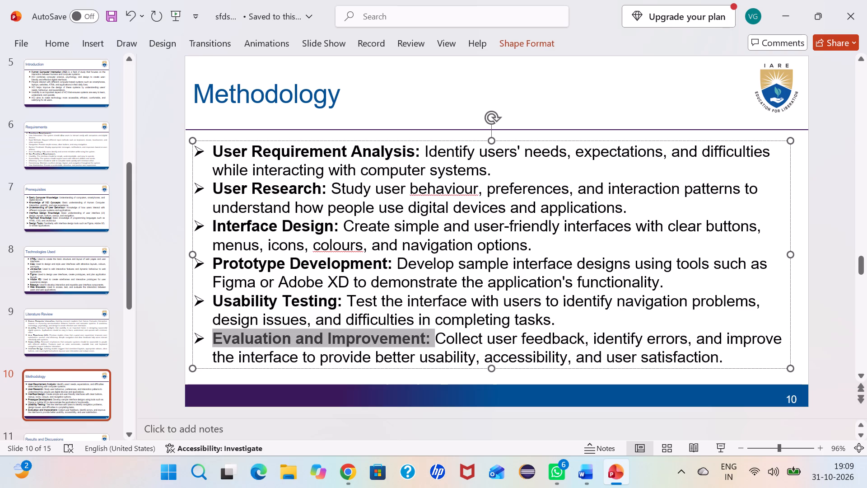
Justify all the bullet text in the Methodology slide's text box.
click(113, 42)
click(62, 40)
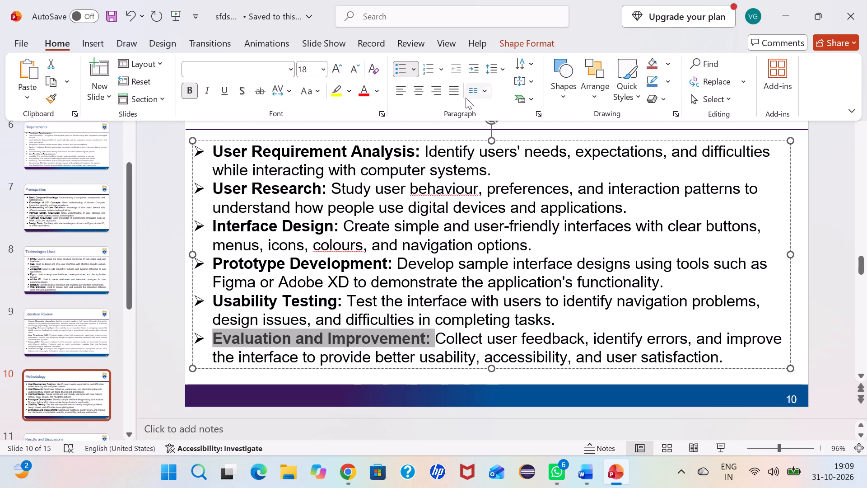
click(455, 92)
click(644, 370)
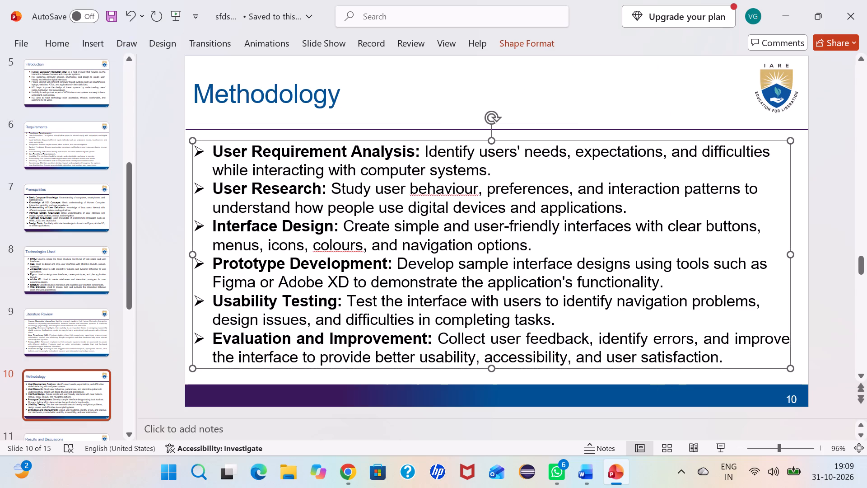
click(644, 370)
key(ctrl+j)
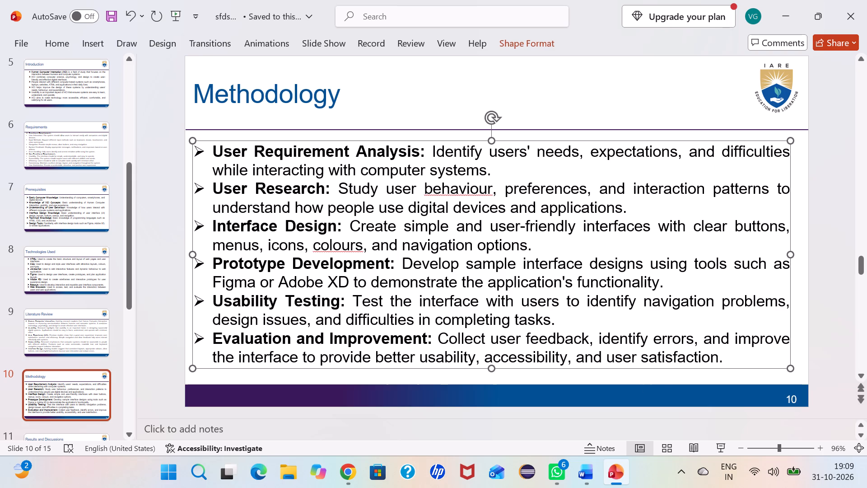
Shift the Methodology text box slightly down and to the right on the slide.
drag(639, 369, 643, 372)
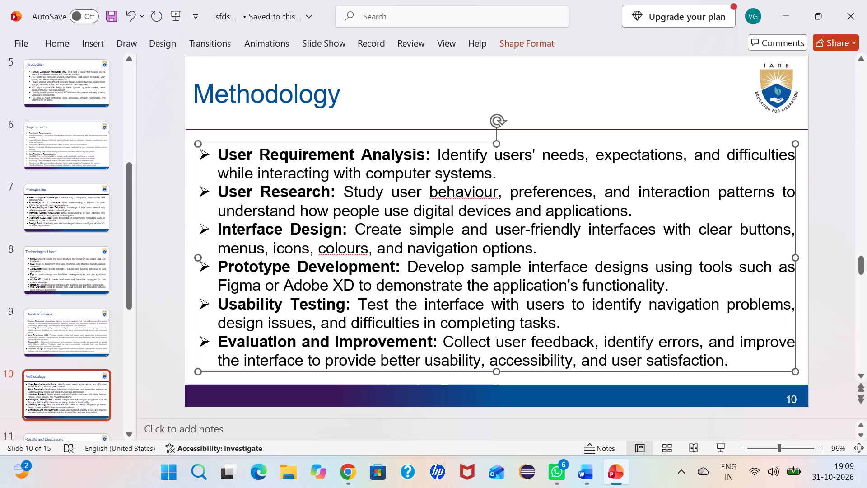
click(601, 398)
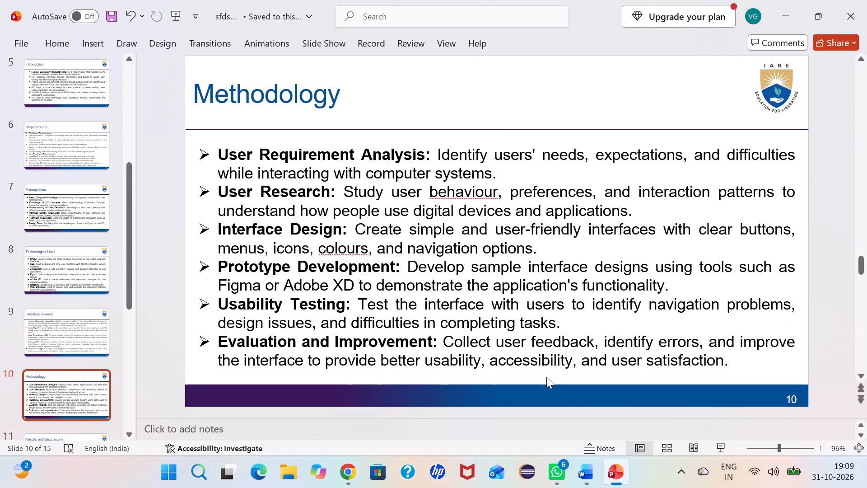
Copy the title "Results and Discussions" from slide 11 into a new ChatGPT prompt in Chrome.
key(Down)
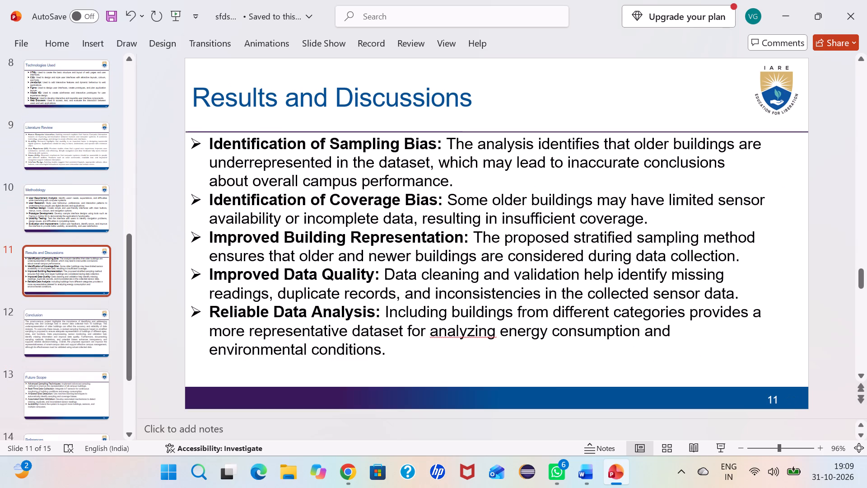
drag(473, 103, 225, 90)
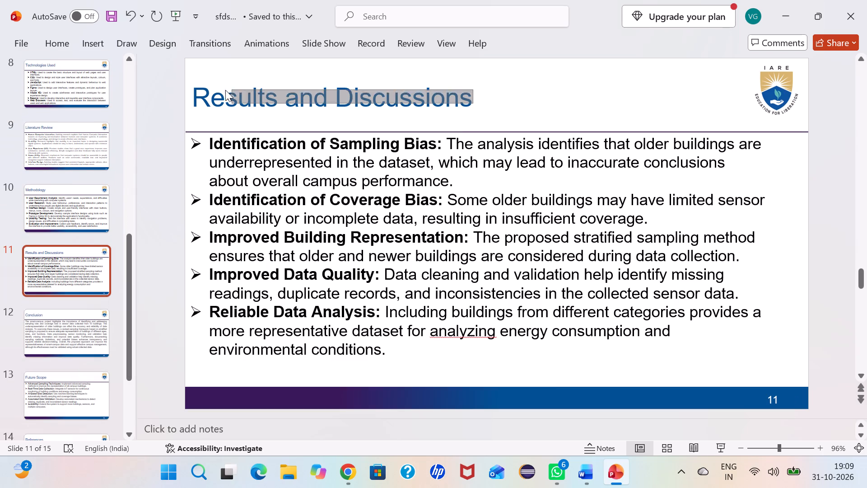
drag(225, 90, 222, 90)
triple_click(222, 90)
click(222, 90)
double_click(222, 90)
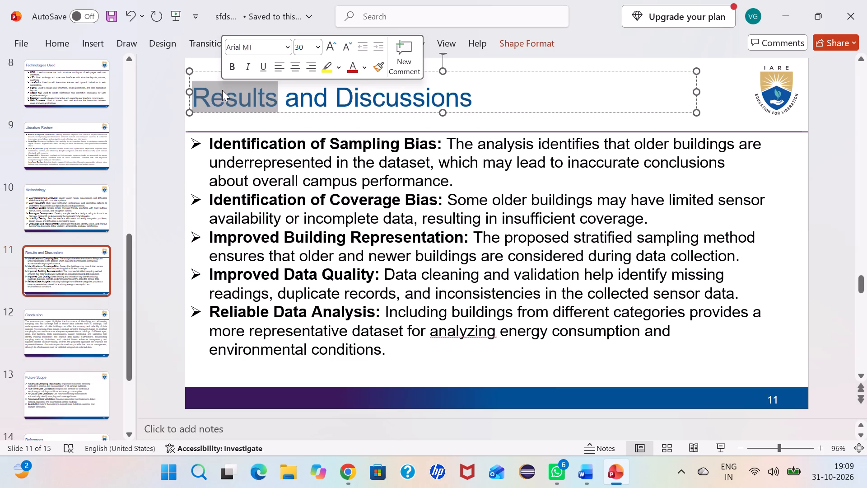
click(222, 90)
key(ctrl+c)
key(alt+Tab)
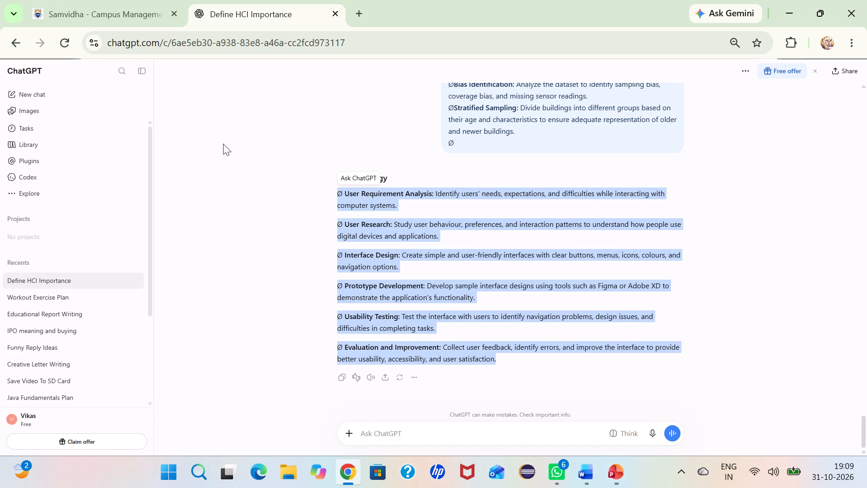
click(384, 426)
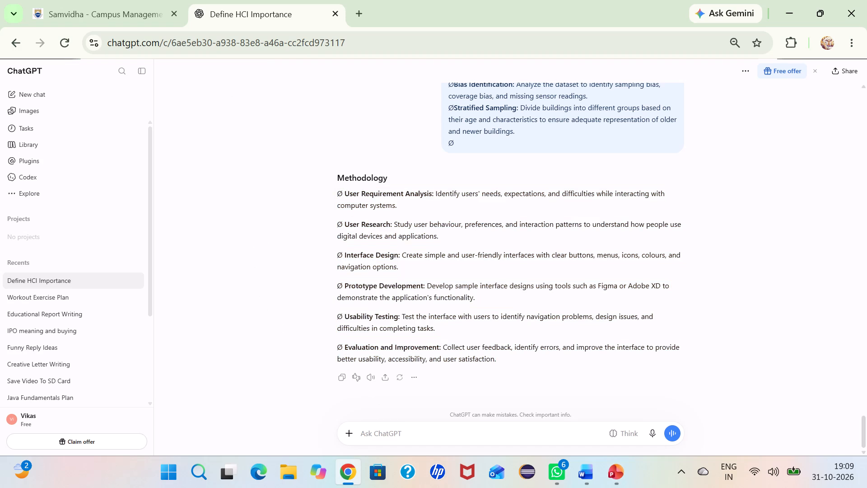
key(ctrl+v)
key(alt+Tab)
key(space)
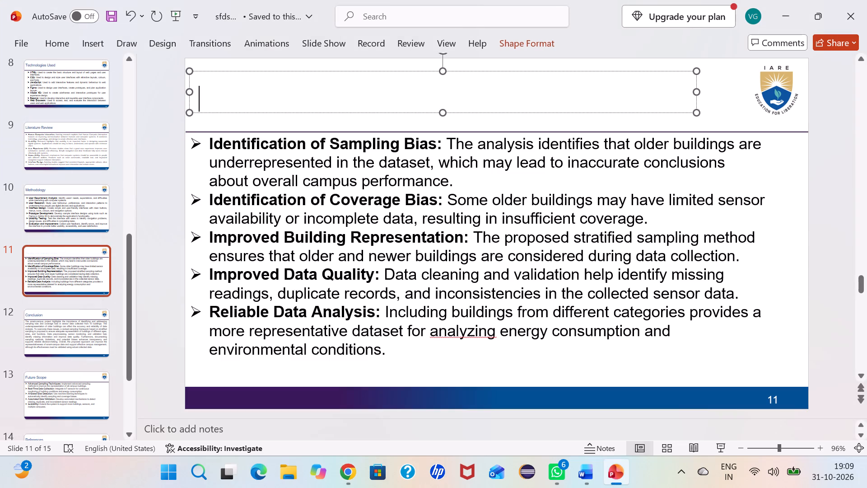
key(ctrl+z)
triple_click(402, 343)
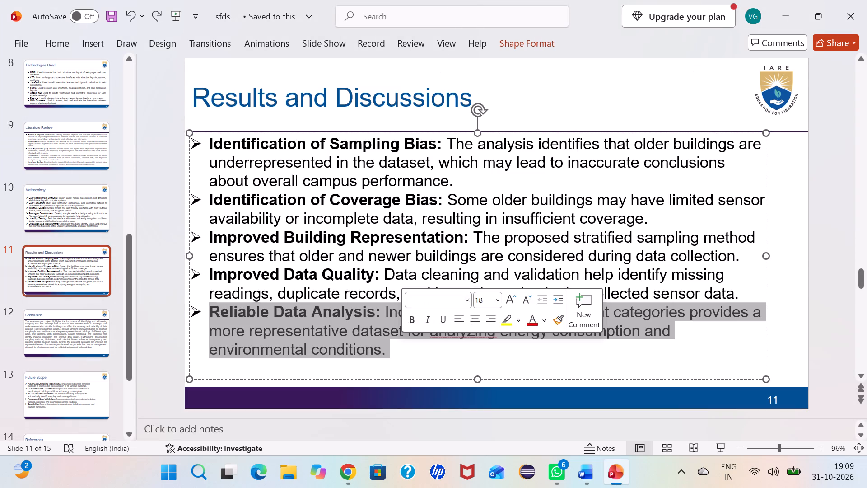
click(402, 343)
key(ctrl+a)
key(ctrl+c)
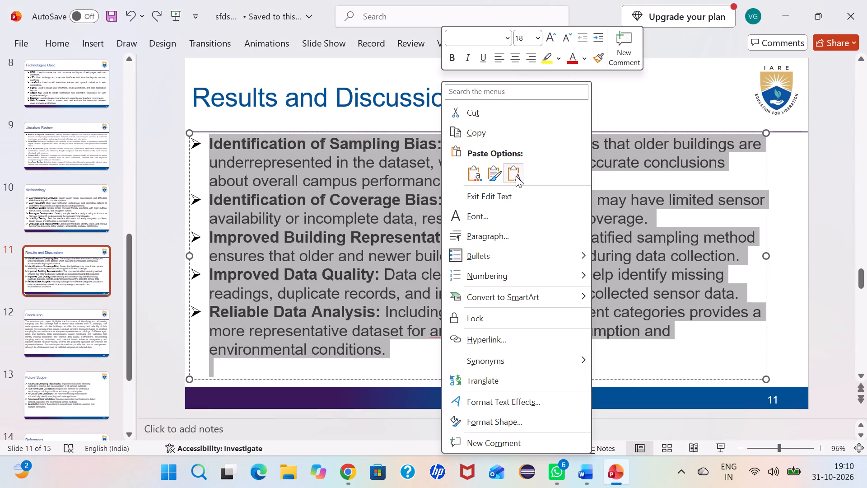
click(515, 176)
Remove the bold formatting from all the body text on the Results and Discussions slide.
key(ctrl+a)
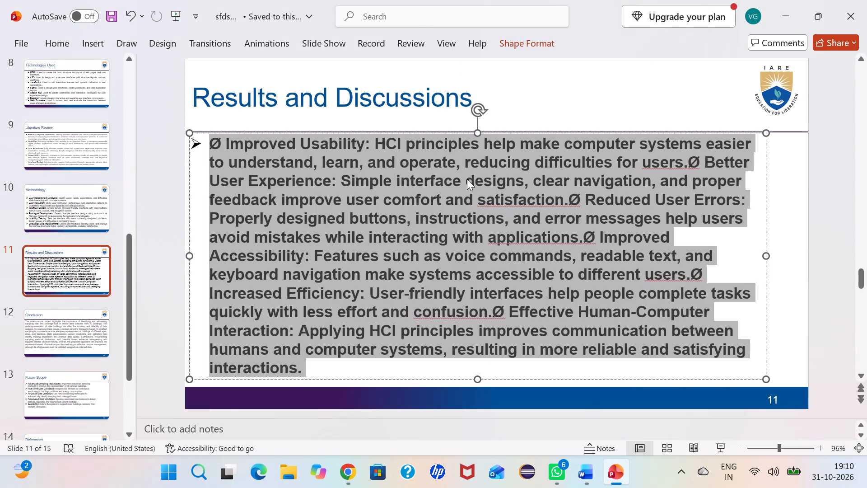
key(ctrl+b)
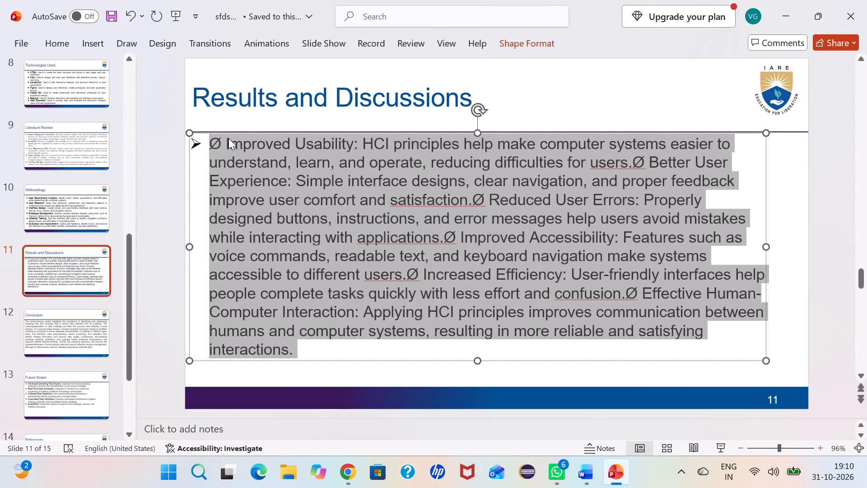
Delete the Ø symbol before the Improved Usability point and bold its label "Improved Usability:".
click(228, 138)
key(Left)
key(BackSpace)
key(BackSpace)
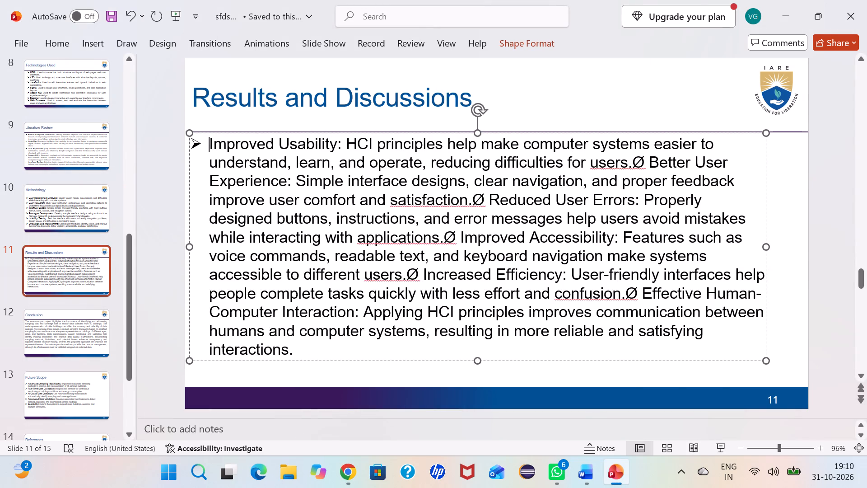
key(ctrl+shift+Right)
key(ctrl+shift+Right)
key(ctrl+shift+Right)
key(ctrl+b)
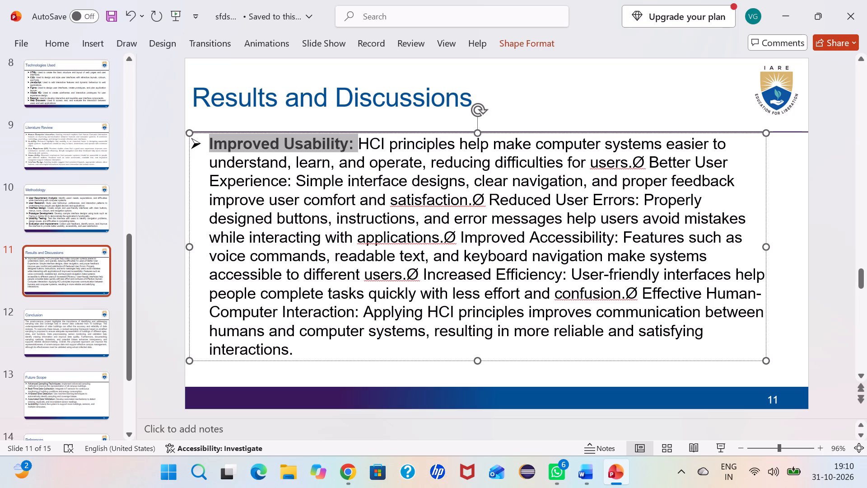
Move the Better User Experience point to its own bullet without the Ø symbol and bold its label "Better User Experience:".
key(Down)
key(ctrl+Right)
key(ctrl+Right)
key(ctrl+Right)
key(ctrl+Right)
key(ctrl+Right)
key(ctrl+Right)
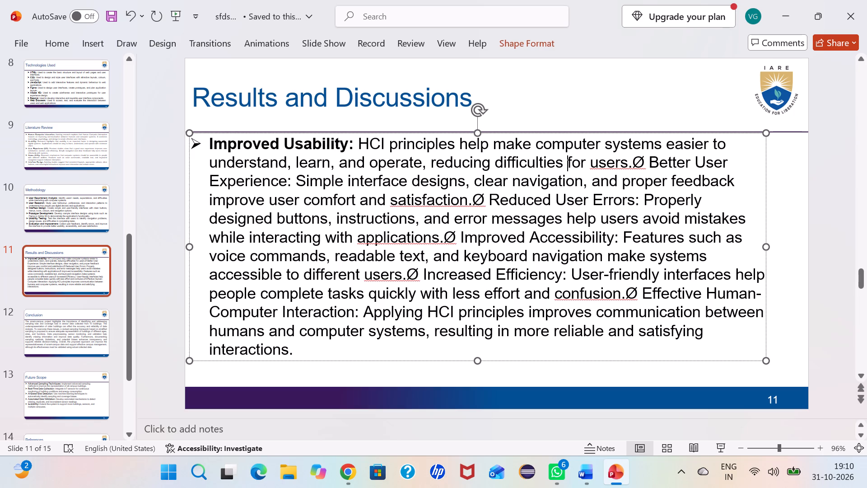
key(ctrl+Right)
key(ctrl+Right)
key(Delete)
key(Delete)
key(Return)
key(ctrl+shift+Right)
key(ctrl+shift+Right)
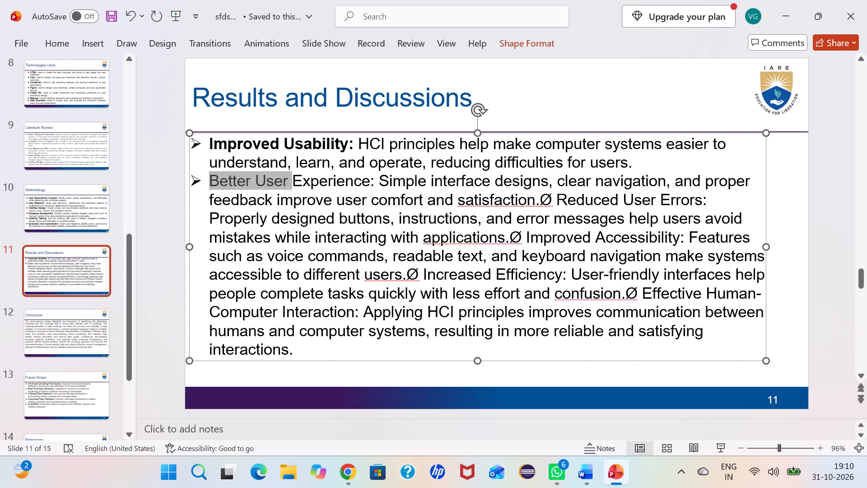
key(ctrl+shift+Right)
key(ctrl+shift+Right)
key(ctrl+b)
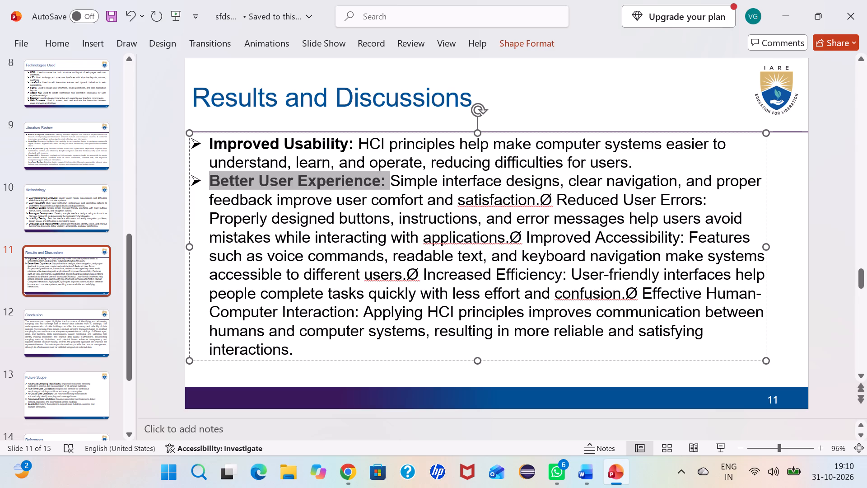
Move the Reduced User Errors point to its own bullet without the Ø symbol and bold its label "Reduced User Errors:".
key(Down)
key(Right)
key(ctrl+Right)
key(ctrl+Right)
key(ctrl+Right)
key(ctrl+Right)
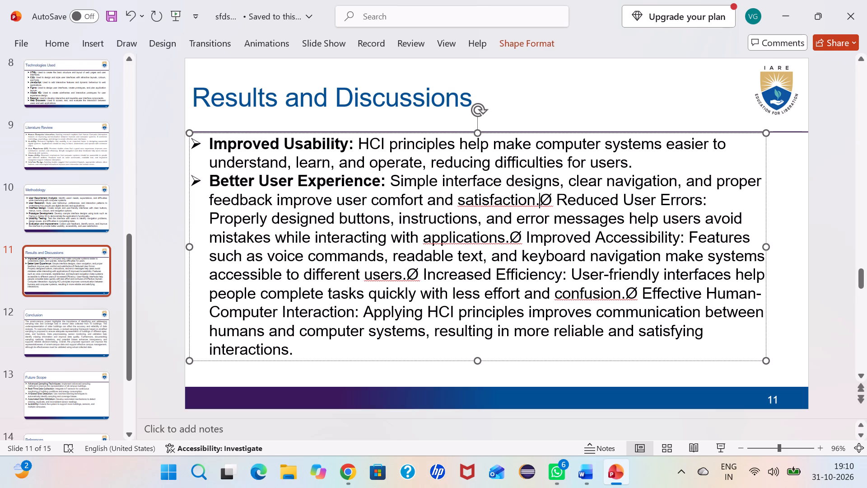
key(Delete)
key(Delete)
key(Return)
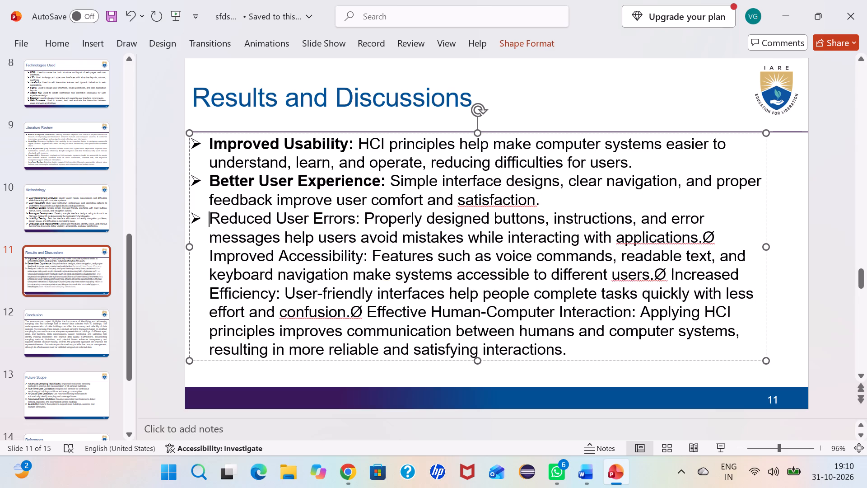
key(ctrl+shift+Right)
key(ctrl+shift+Right)
key(ctrl+shift+Right)
key(ctrl+shift+Right)
key(ctrl+b)
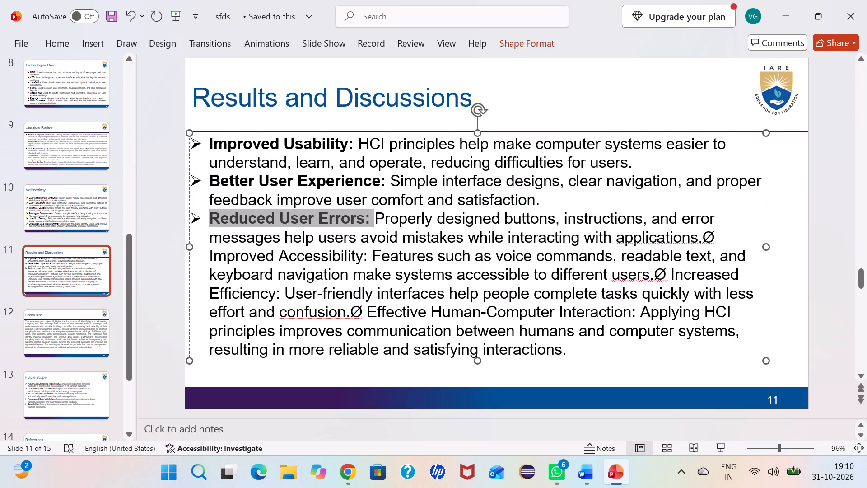
Move the Improved Accessibility point to its own bullet without the Ø symbol and bold its label "Improved Accessibility:".
key(Down)
key(ctrl+Right)
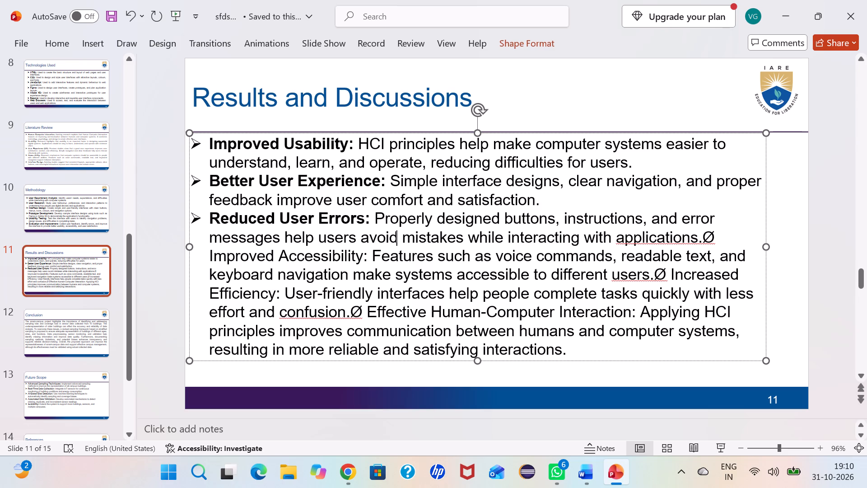
key(ctrl+Right)
key(ctrl+Right)
key(ctrl+Right)
key(ctrl+Right)
key(ctrl+Right)
key(Right)
key(Delete)
key(Return)
key(Delete)
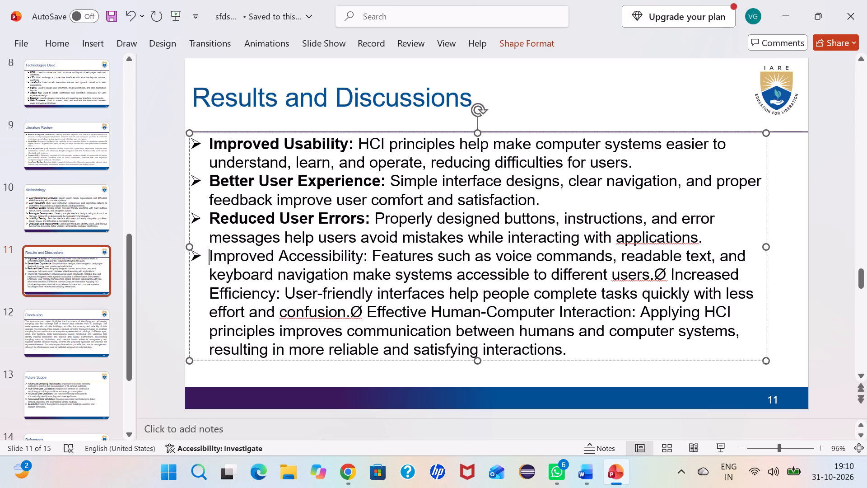
key(ctrl+shift+Right)
key(ctrl+shift+Right)
key(ctrl+shift+Right)
key(ctrl+b)
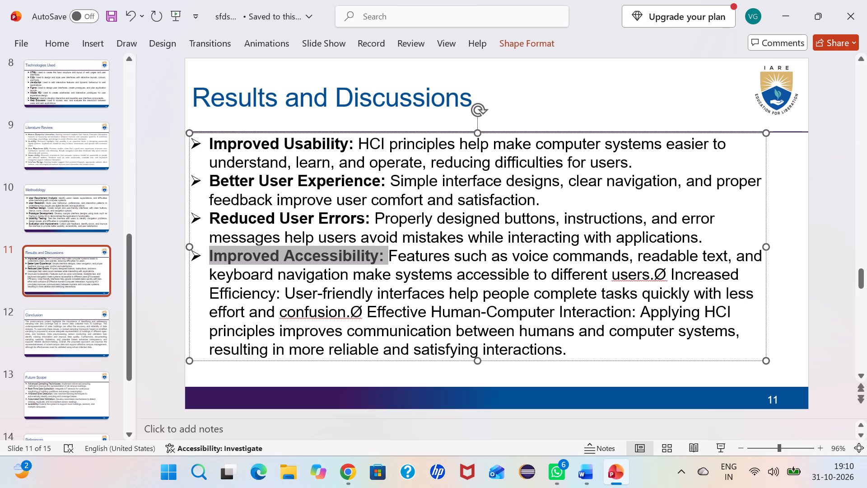
Delete the Ø symbol and the space after it before the Increased Efficiency point.
key(Down)
key(ctrl+Right)
key(ctrl+Right)
key(ctrl+Right)
key(ctrl+Right)
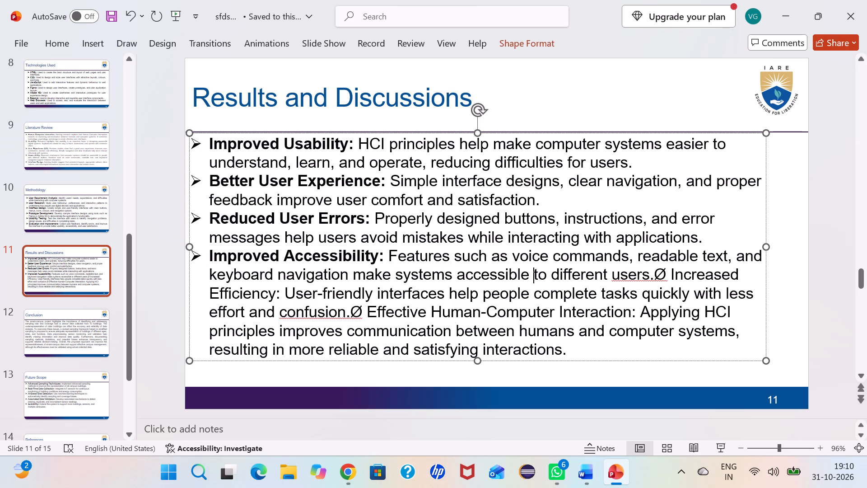
key(ctrl+Right)
key(ctrl+Right)
key(ctrl+Right)
key(Delete)
key(Delete)
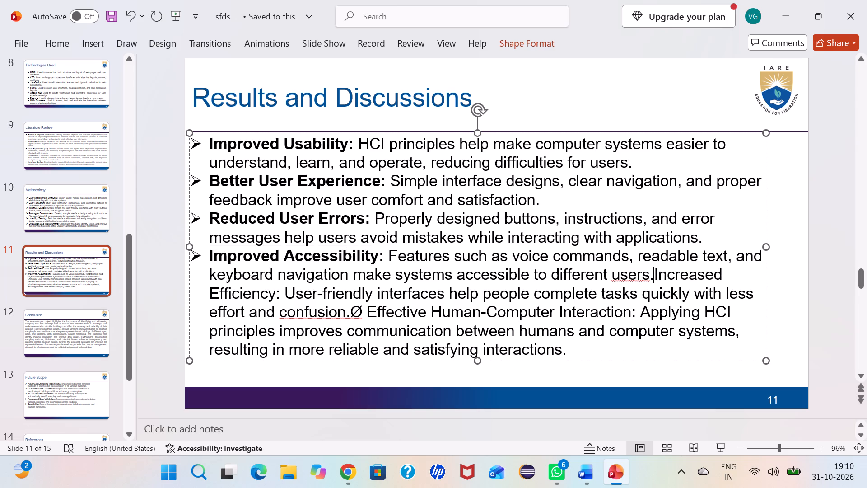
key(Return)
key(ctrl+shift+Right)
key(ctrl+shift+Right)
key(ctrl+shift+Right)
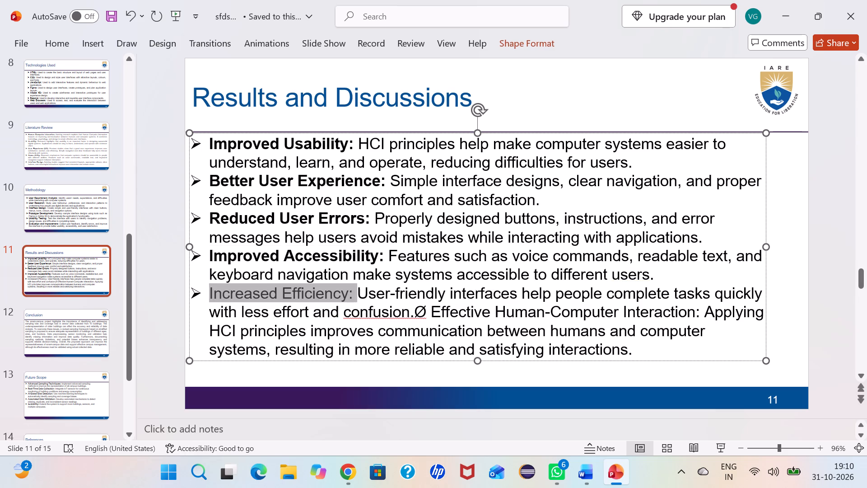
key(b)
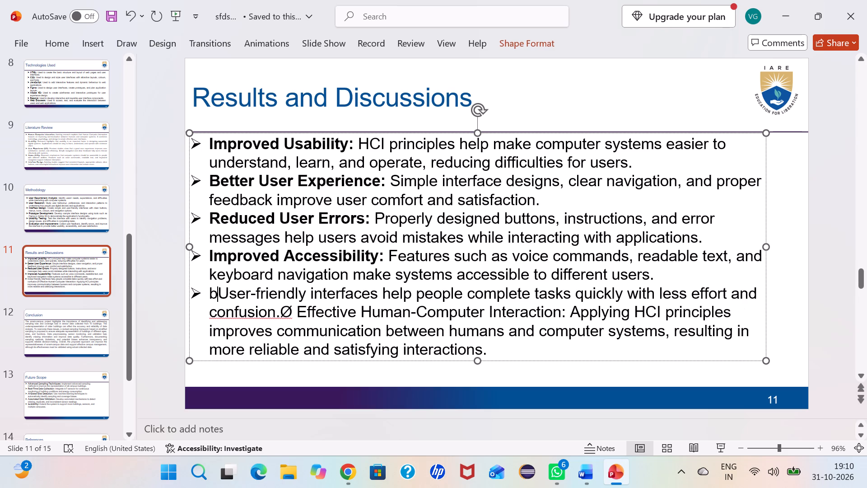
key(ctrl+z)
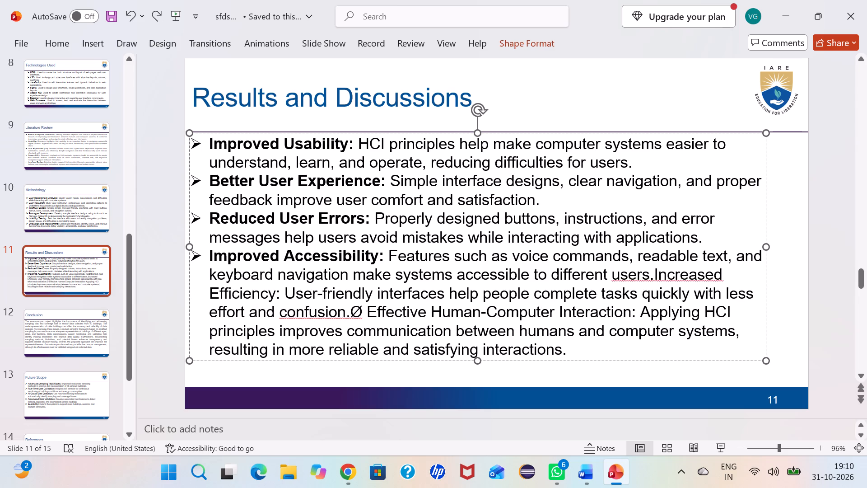
Move the Increased Efficiency point to its own bullet and bold its label "Increased Efficiency:".
key(Return)
key(ctrl+shift+Right)
key(ctrl+shift+Right)
key(ctrl+shift+Right)
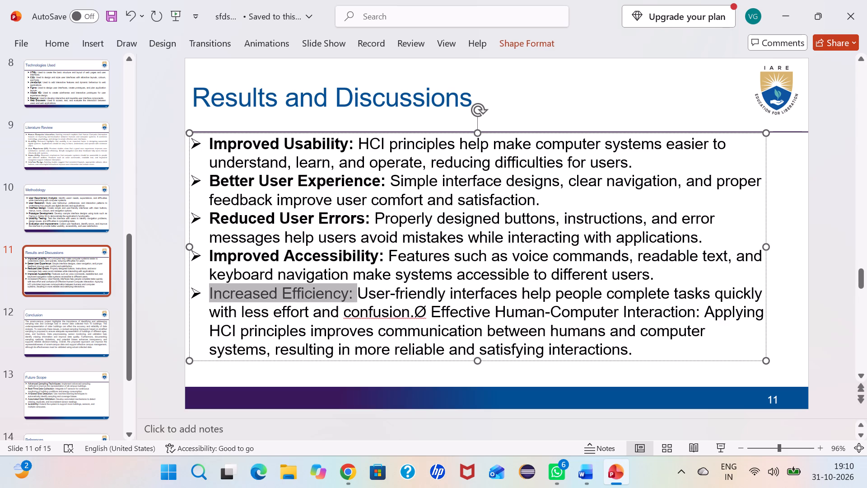
key(ctrl+b)
Move the Effective Human-Computer Interaction point to its own bullet without the Ø symbol and bold its label "Effective Human-Computer Interaction:".
key(Down)
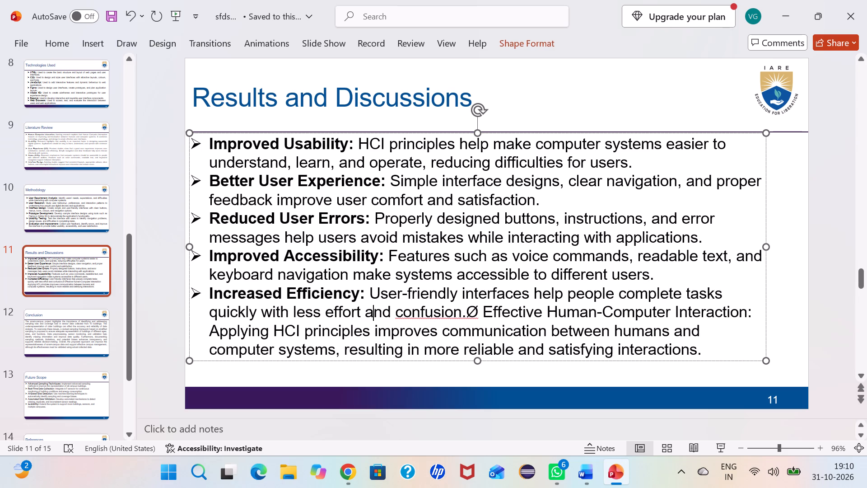
key(Right)
key(Right)
key(Right)
key(Right)
key(Right)
key(Right)
key(Right)
key(Right)
key(Right)
key(Right)
key(Right)
key(Right)
key(Right)
key(Return)
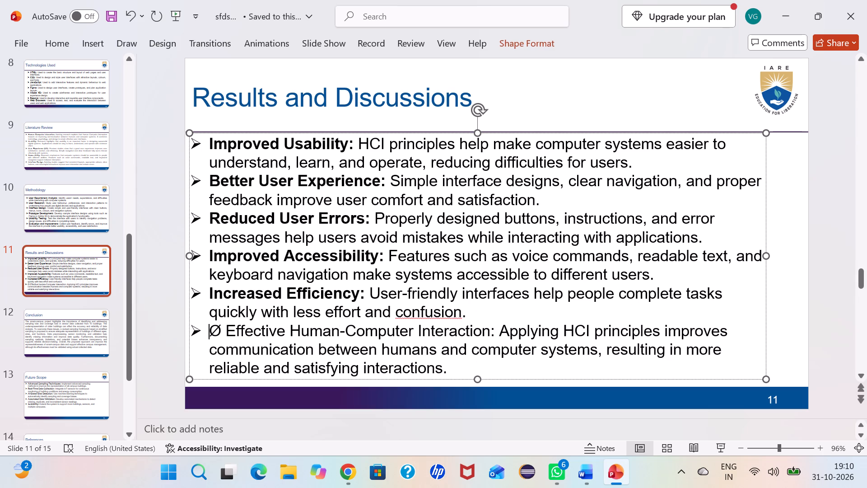
key(Delete)
key(Delete)
key(ctrl+shift+Right)
key(ctrl+shift+Right)
key(ctrl+shift+Right)
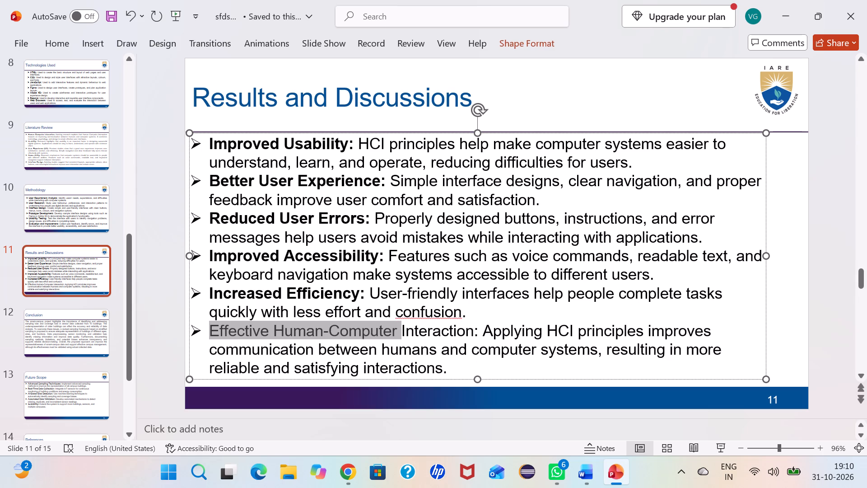
key(ctrl+shift+Right)
key(ctrl+b)
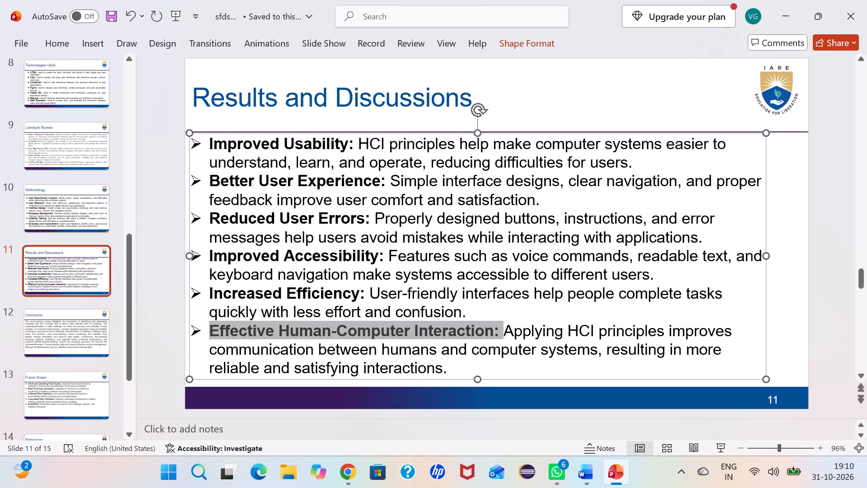
Justify all the body text on the Results and Discussions slide.
click(262, 379)
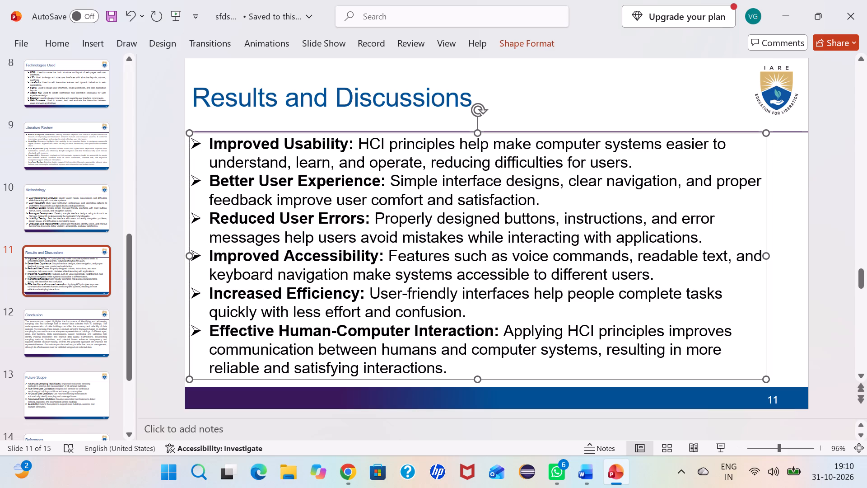
key(ctrl+j)
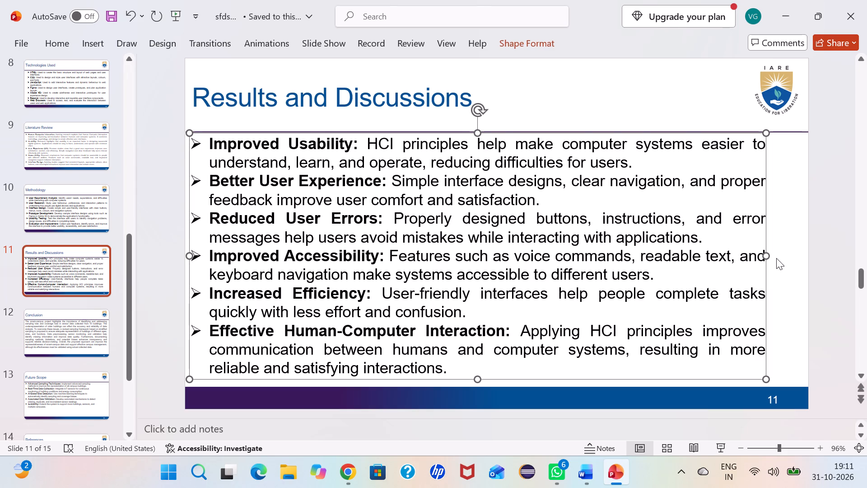
Widen the Results and Discussions body text box slightly and shift it a little to the right and down on the slide.
drag(766, 256, 782, 255)
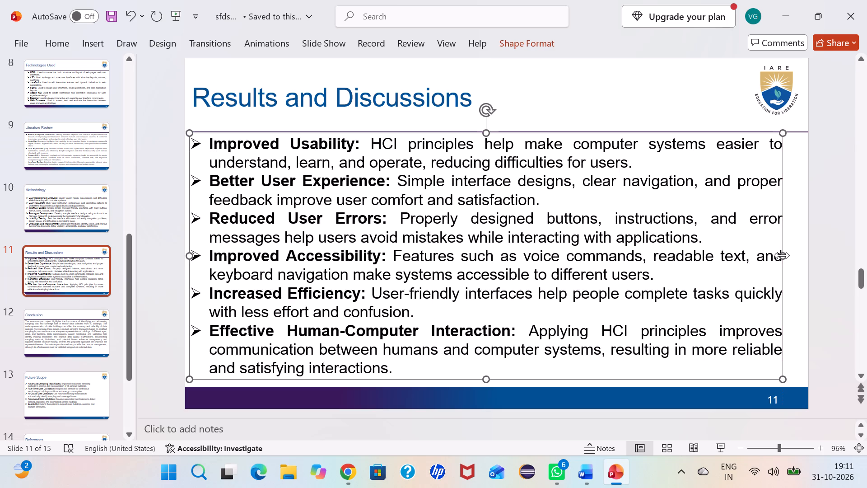
drag(629, 380, 638, 381)
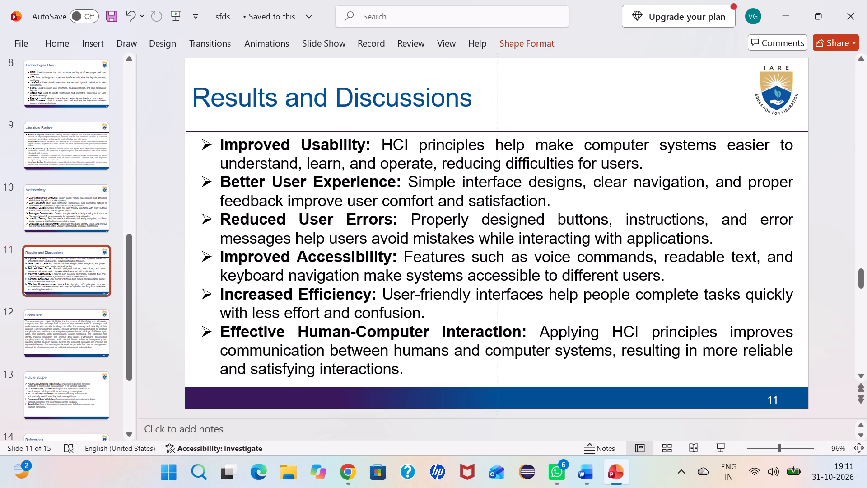
drag(638, 381, 639, 382)
click(606, 403)
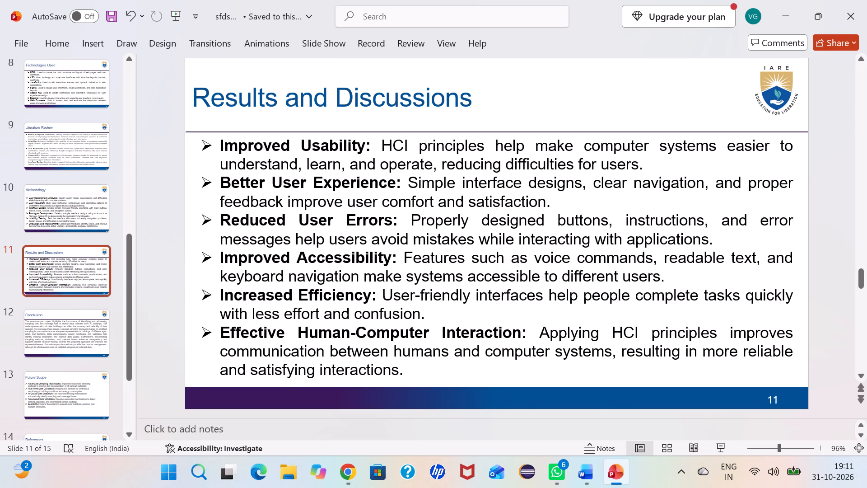
scroll(44, 360, down, 1)
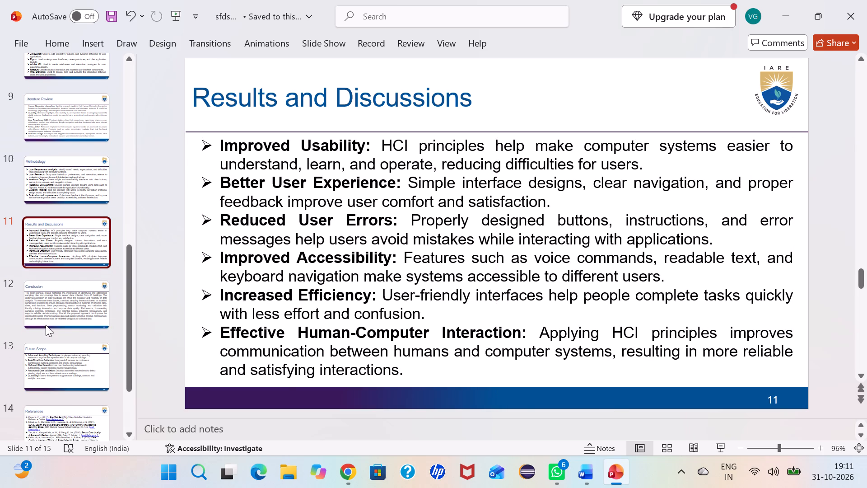
click(47, 310)
triple_click(313, 106)
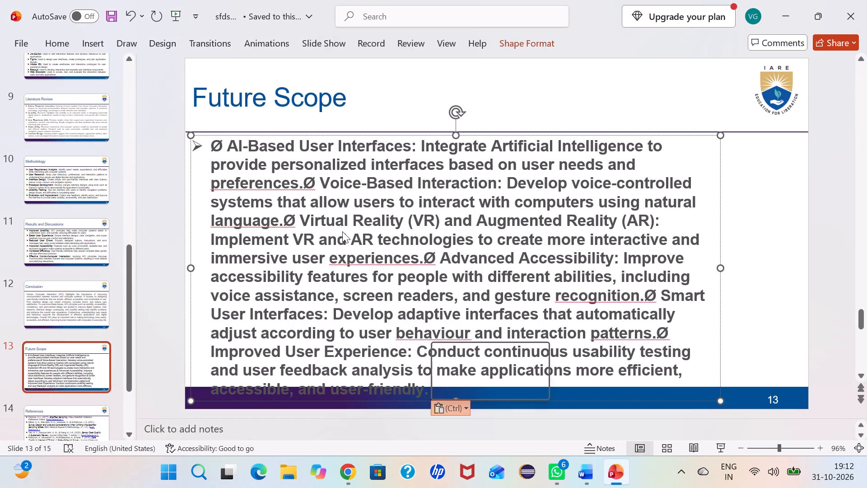
Remove the bold formatting from all the body text on the Future Scope slide.
key(ctrl+a)
click(327, 225)
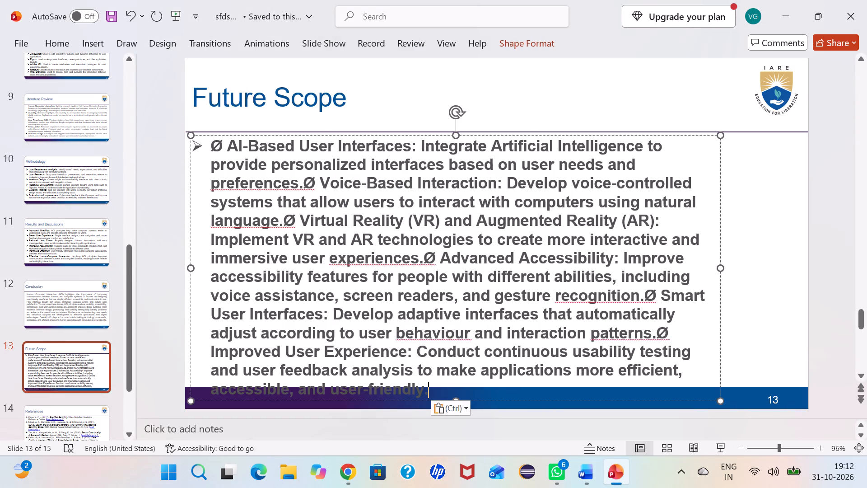
key(ctrl+a)
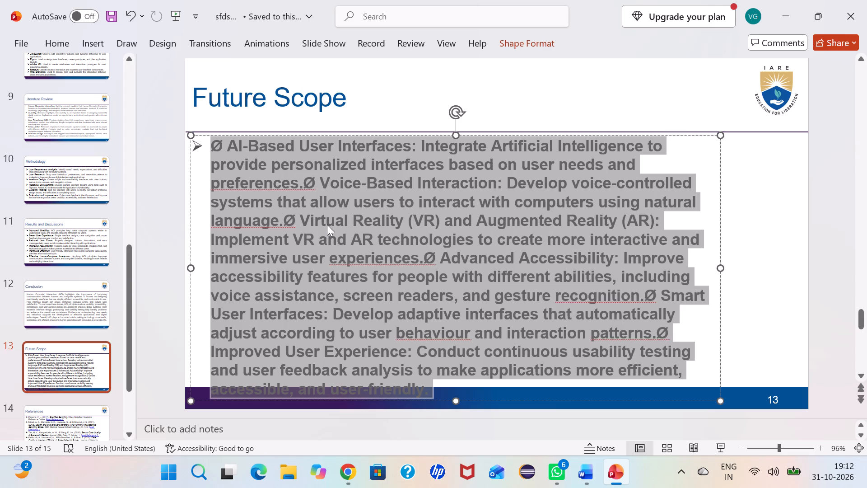
key(ctrl+b)
click(270, 192)
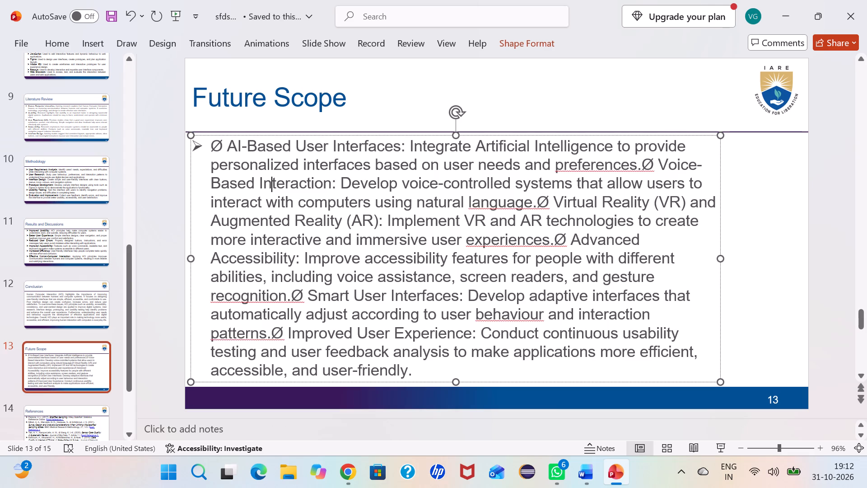
Return to slide 12 and change the font colour of all the Conclusion body text to black.
click(51, 299)
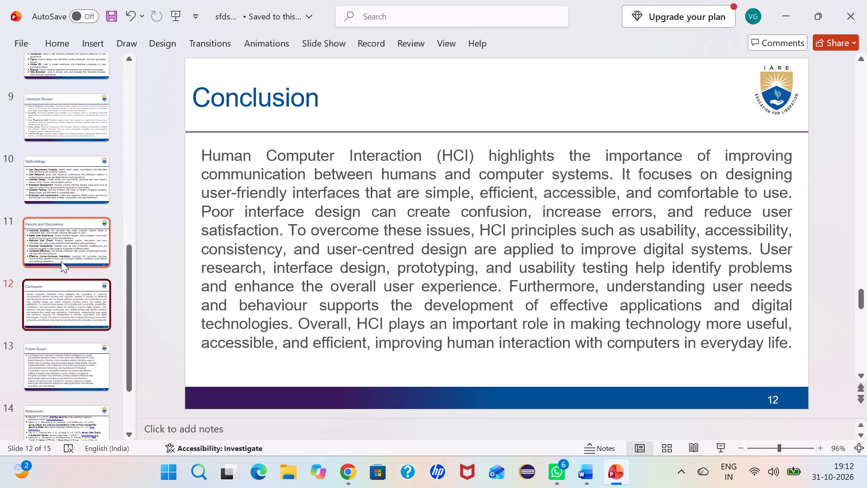
click(61, 250)
click(69, 304)
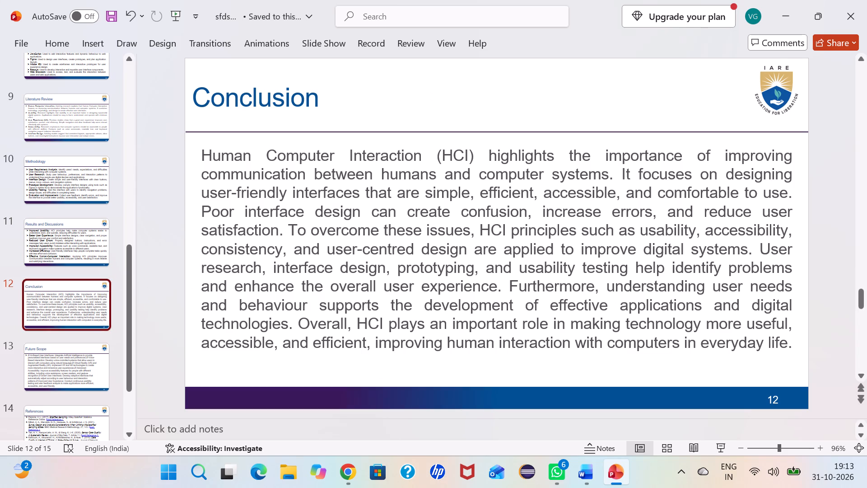
click(236, 286)
click(255, 351)
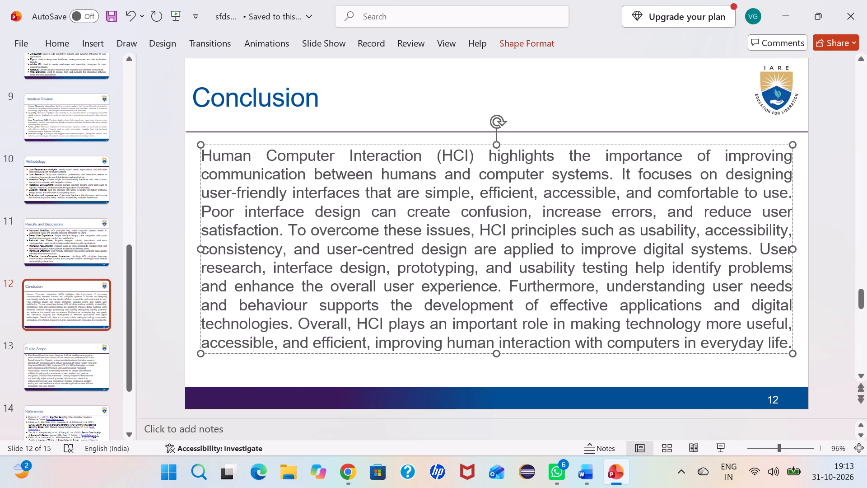
click(255, 330)
key(ctrl+a)
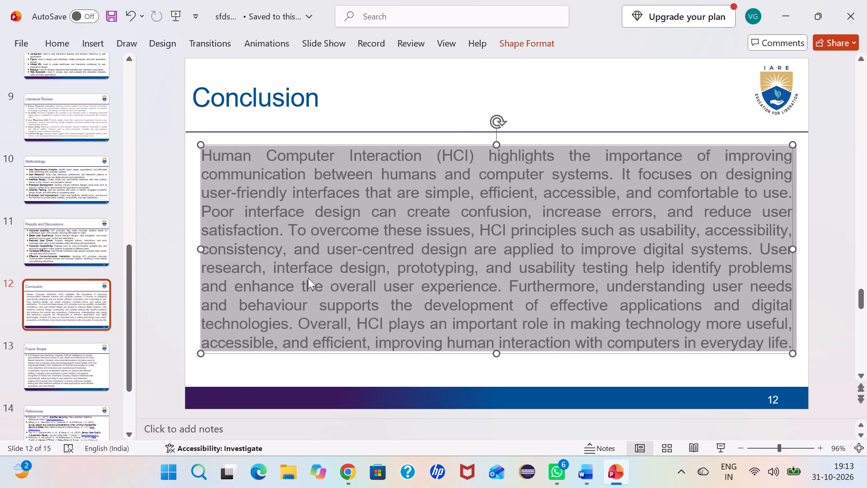
right_click(308, 278)
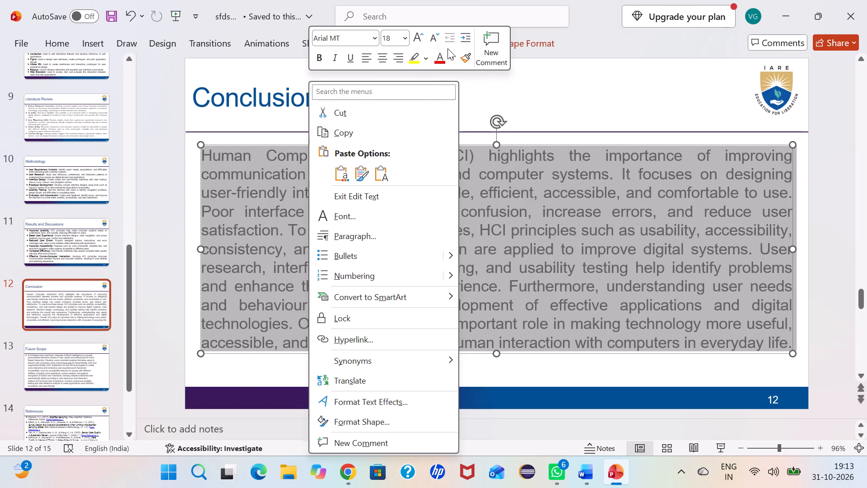
click(451, 54)
click(459, 120)
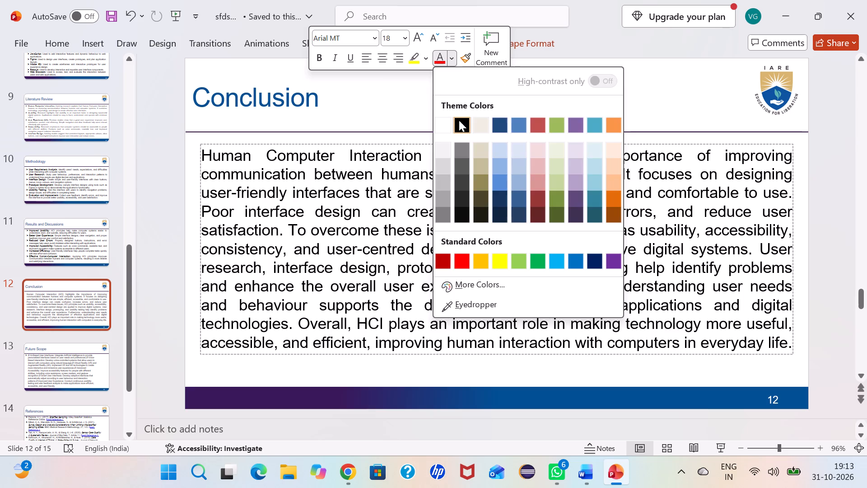
click(353, 380)
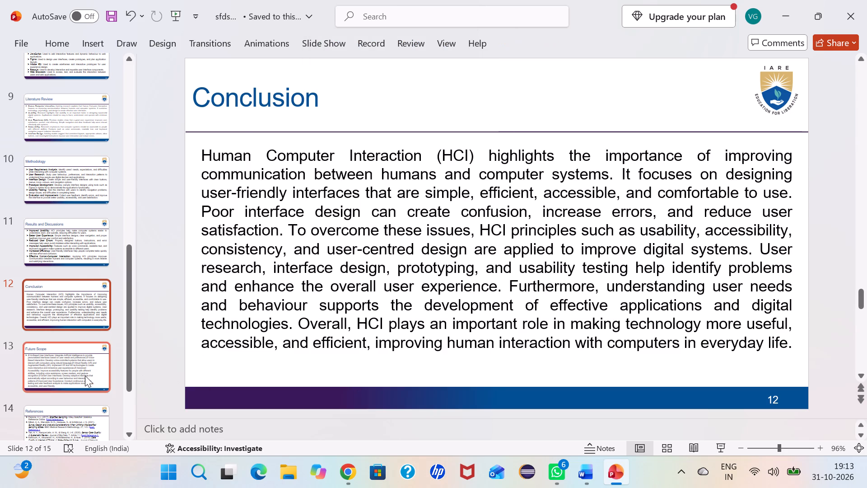
Apply the black font colour to all the body text on the Future Scope slide.
click(83, 375)
click(306, 240)
key(ctrl+a)
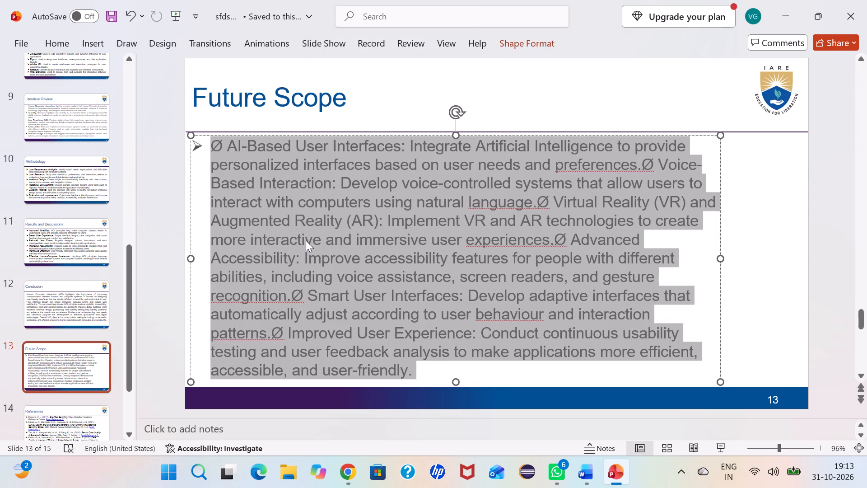
right_click(293, 163)
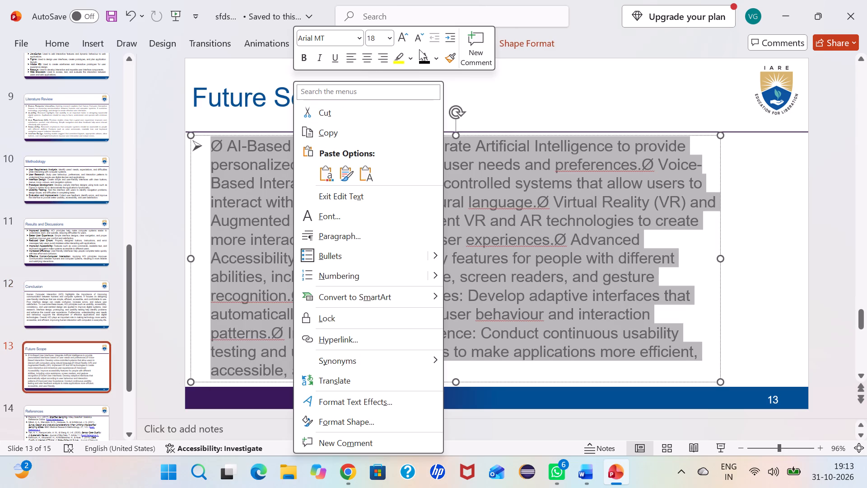
click(424, 53)
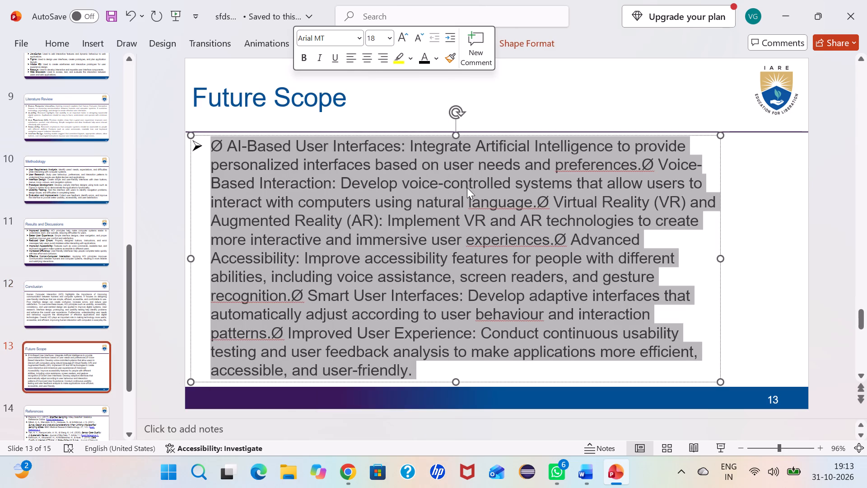
Center-align all the body text on the Future Scope slide.
key(ctrl+e)
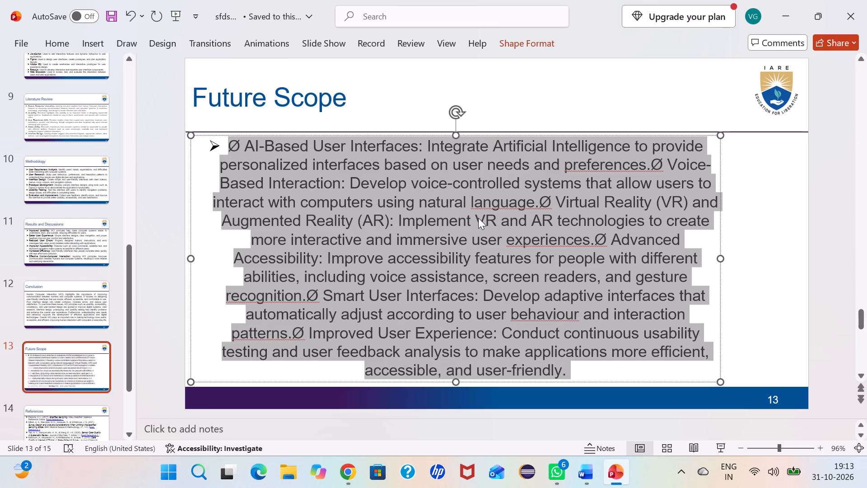
Justify all the body text on the Future Scope slide and widen its text box toward the slide's right edge.
key(ctrl+j)
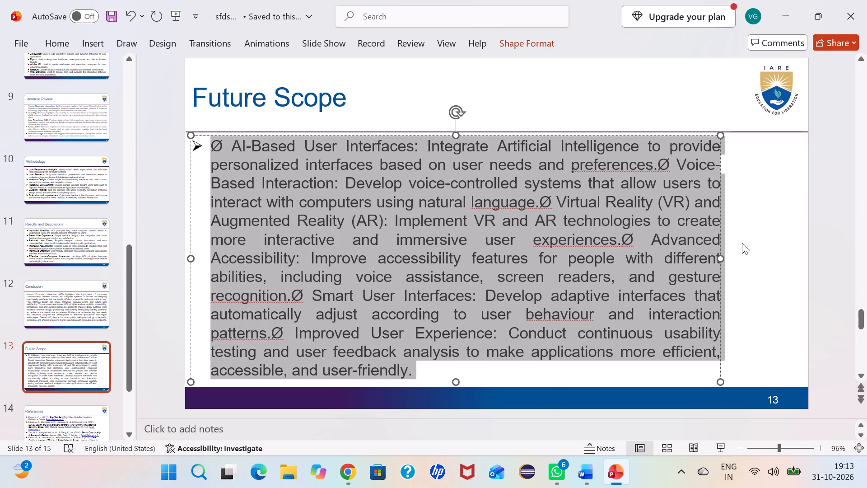
drag(721, 258, 766, 258)
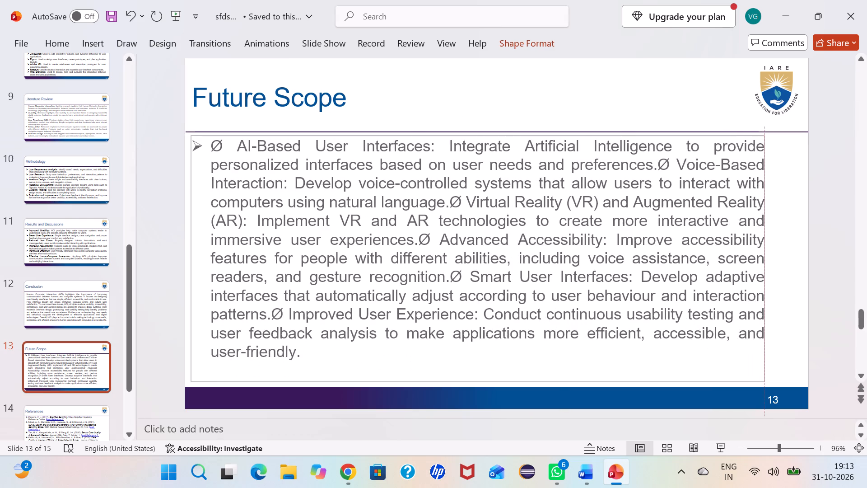
drag(766, 258, 774, 258)
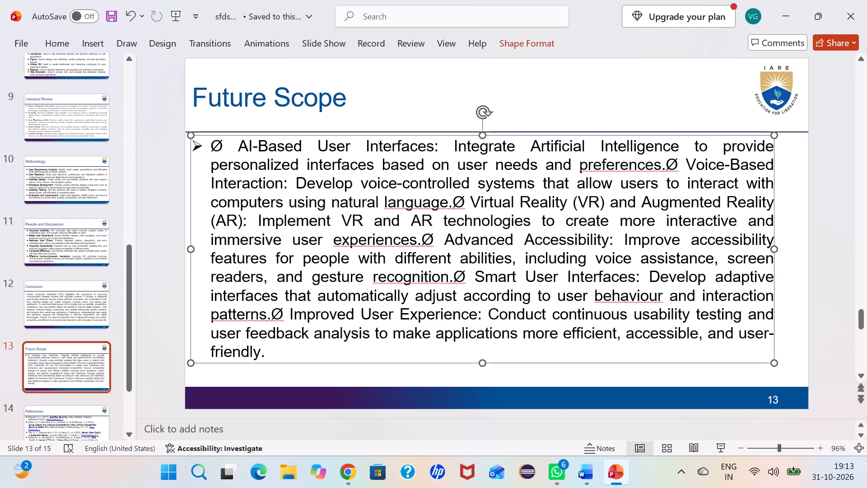
Remove the stray Ø before "AI-Based User Interfaces:" and make that heading bold.
click(242, 147)
key(BackSpace)
key(BackSpace)
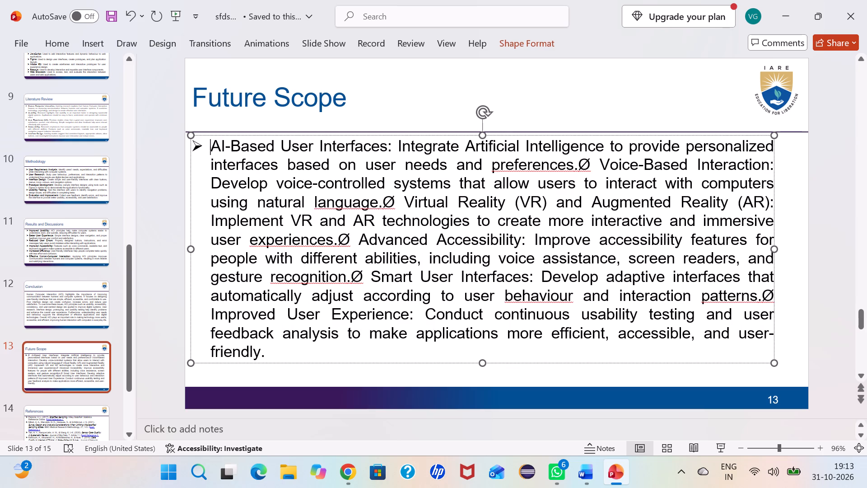
key(ctrl+shift+Right)
key(ctrl+shift+Right)
key(ctrl+shift+Right)
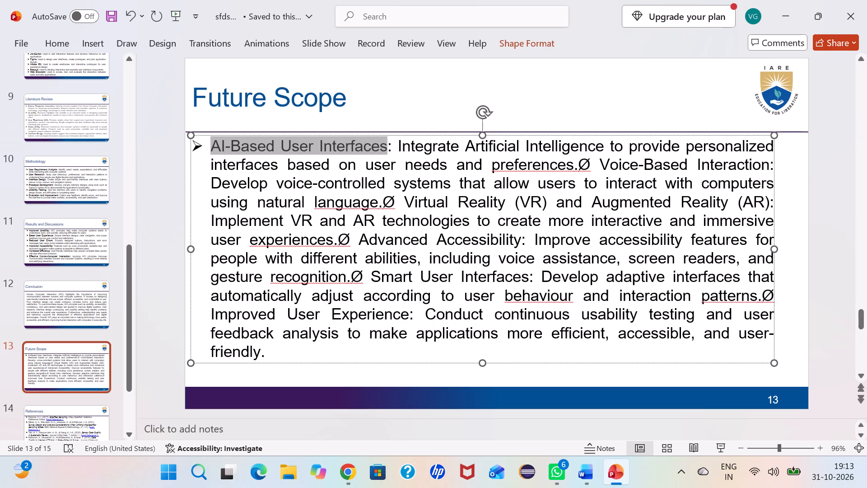
key(ctrl+shift+Right)
key(ctrl+b)
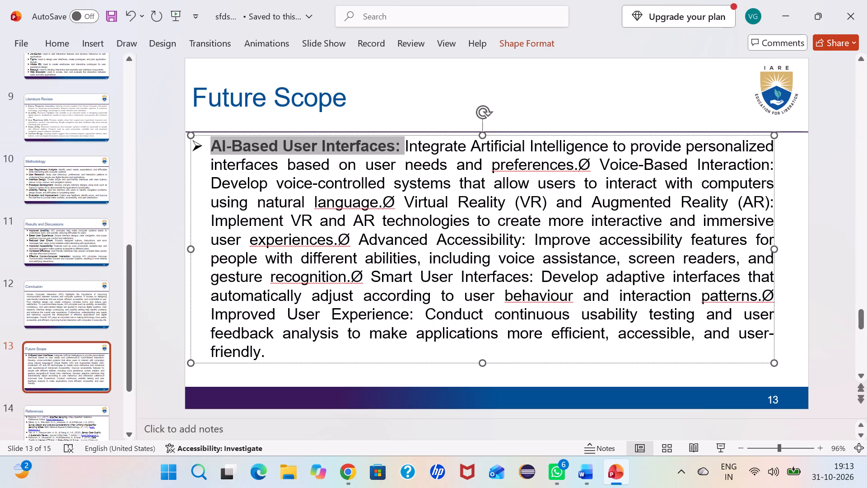
Replace the Ø before "Voice-Based Interaction:" with a new bullet line and make that heading bold.
click(601, 169)
key(BackSpace)
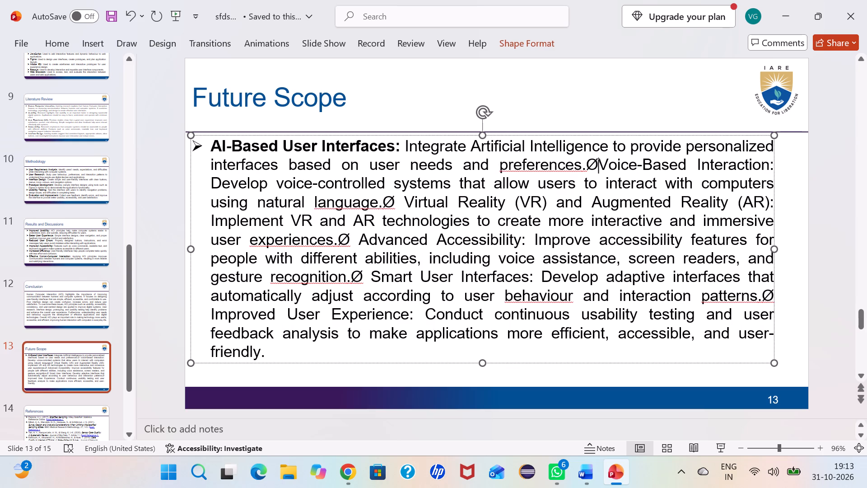
key(BackSpace)
key(Return)
key(ctrl+shift+Right)
key(ctrl+shift+Right)
key(ctrl+shift+Right)
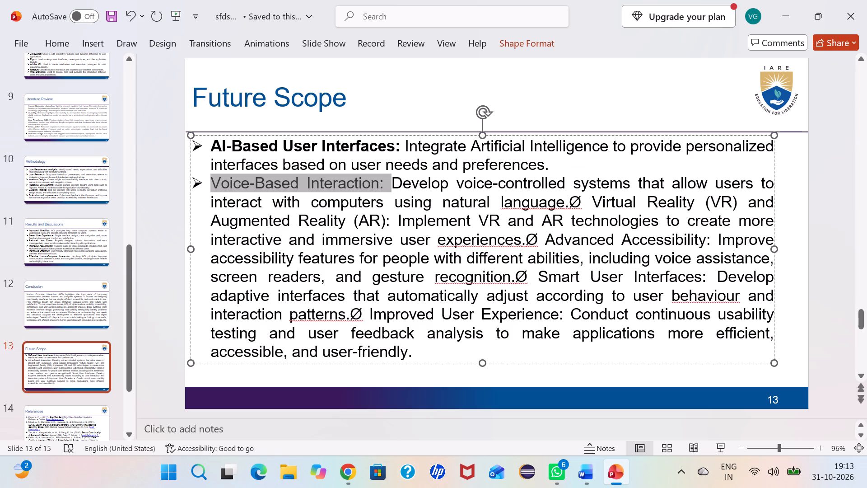
key(ctrl+b)
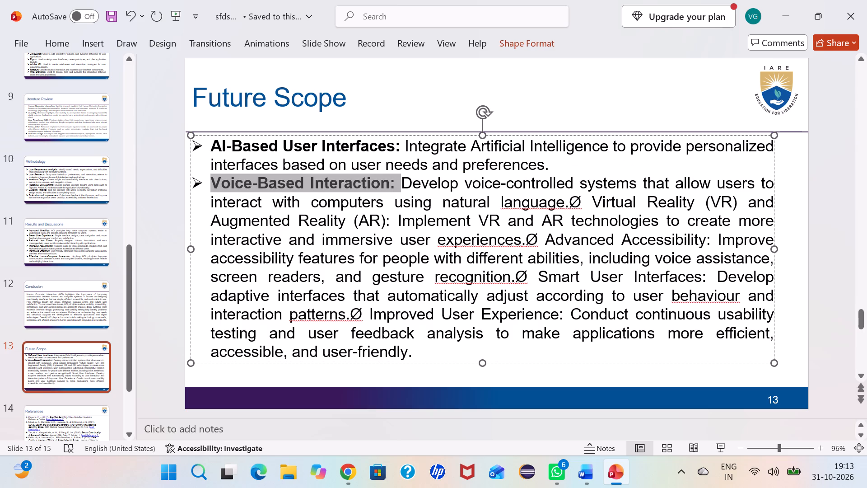
Replace the Ø before "Virtual Reality (VR) and Augmented Reality (AR):" with a new bullet line and make that heading bold.
click(598, 206)
key(Left)
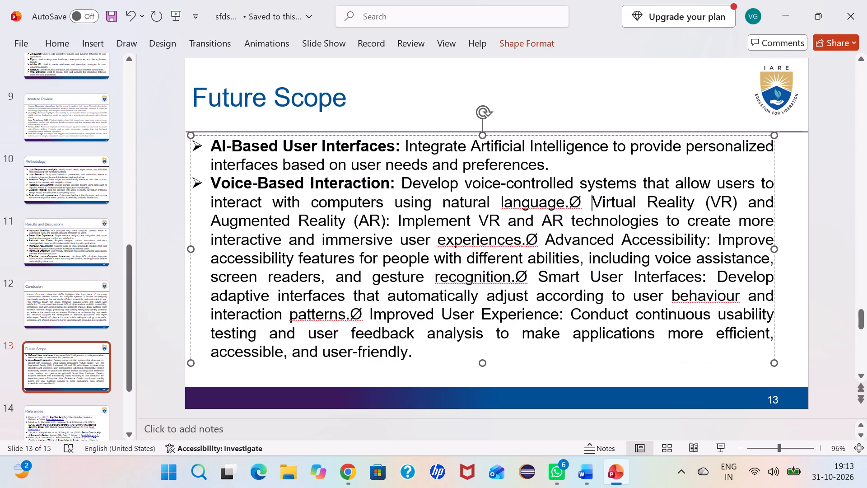
key(BackSpace)
key(BackSpace)
key(Return)
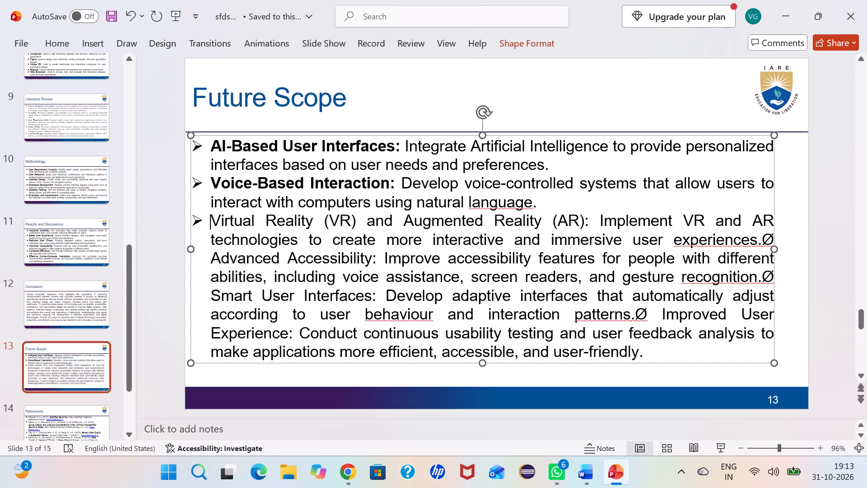
key(ctrl+shift+Right)
key(ctrl+shift+Right)
key(ctrl+shift+Right)
key(ctrl+shift+Right)
key(ctrl+shift+Right)
key(ctrl+shift+Right)
key(ctrl+shift+Right)
key(ctrl+shift+Right)
key(ctrl+shift+Right)
key(ctrl+shift+Right)
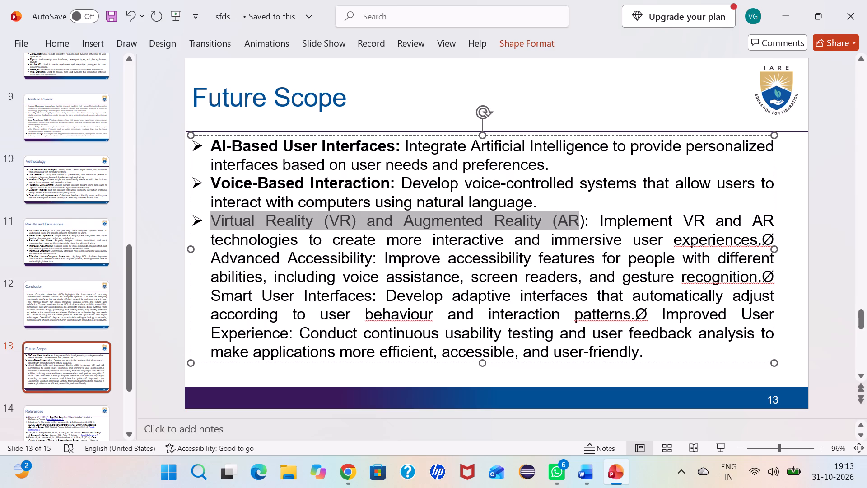
key(ctrl+shift+Right)
key(ctrl+b)
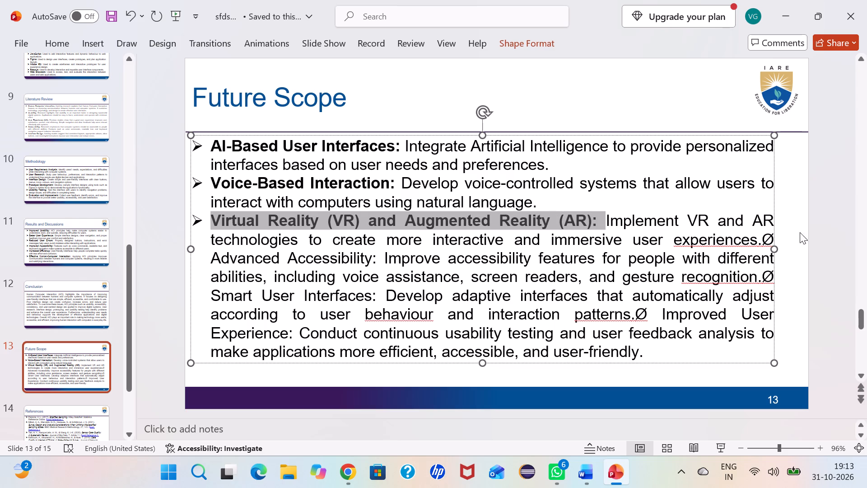
Replace the Ø before "Advanced Accessibility:" with a new bullet line and make that heading bold.
click(766, 236)
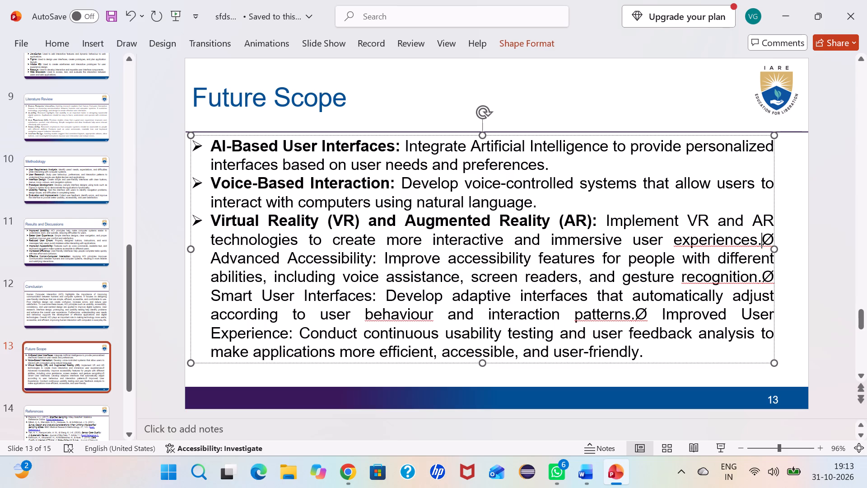
key(Delete)
key(Delete)
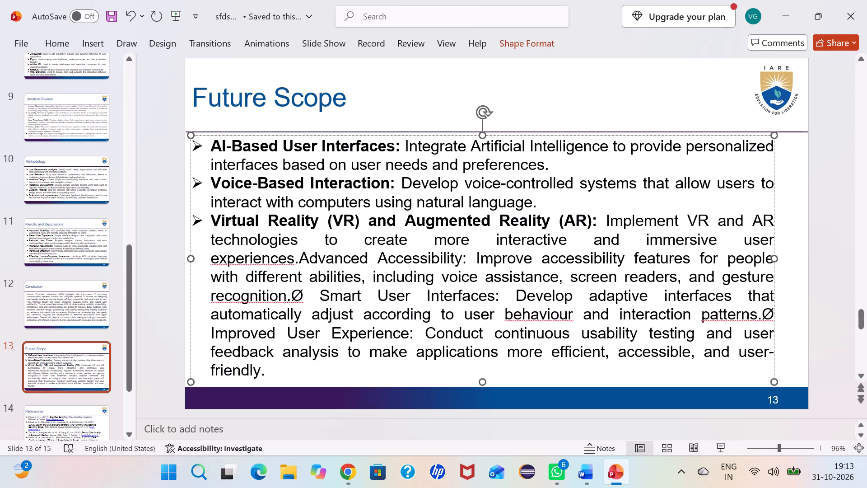
key(Return)
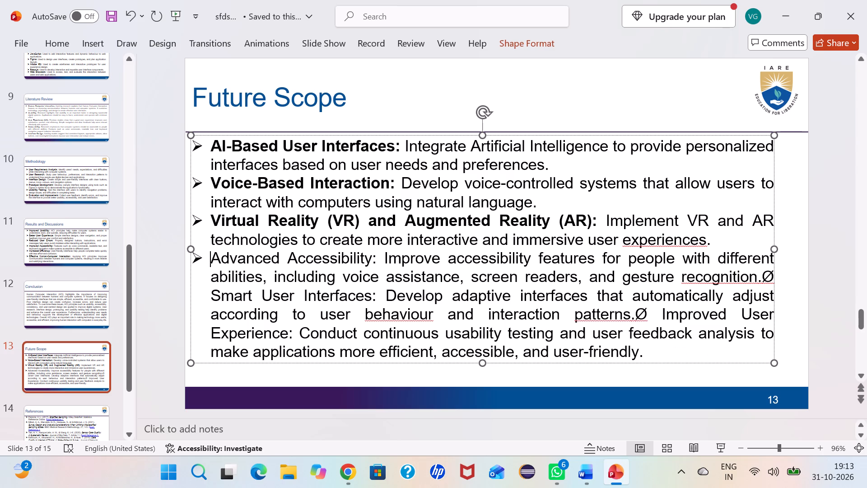
key(ctrl+shift+Right)
key(ctrl+shift+Right)
key(ctrl+shift+Right)
key(ctrl+b)
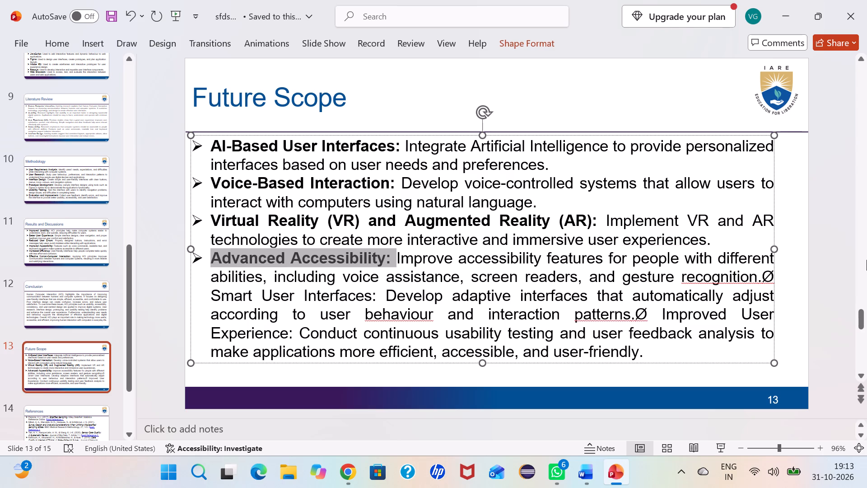
Replace the Ø before "Smart User Interfaces:" with a new bullet line and make that heading bold.
click(761, 274)
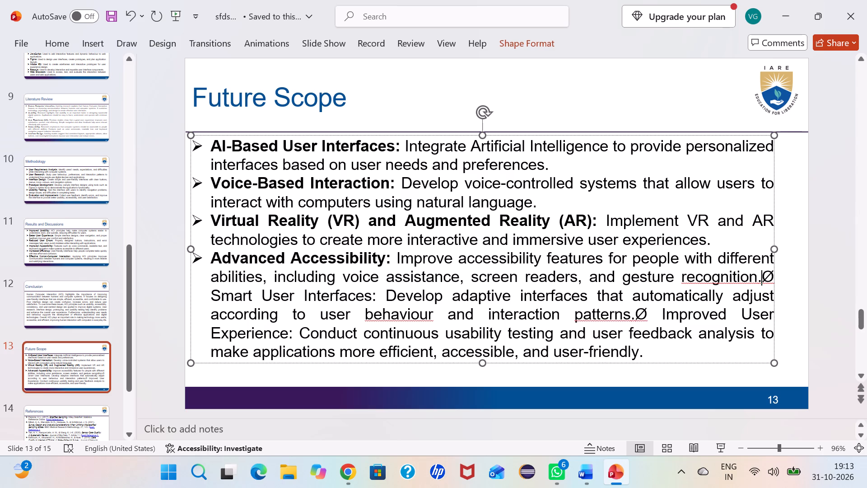
key(Delete)
key(Delete)
key(Return)
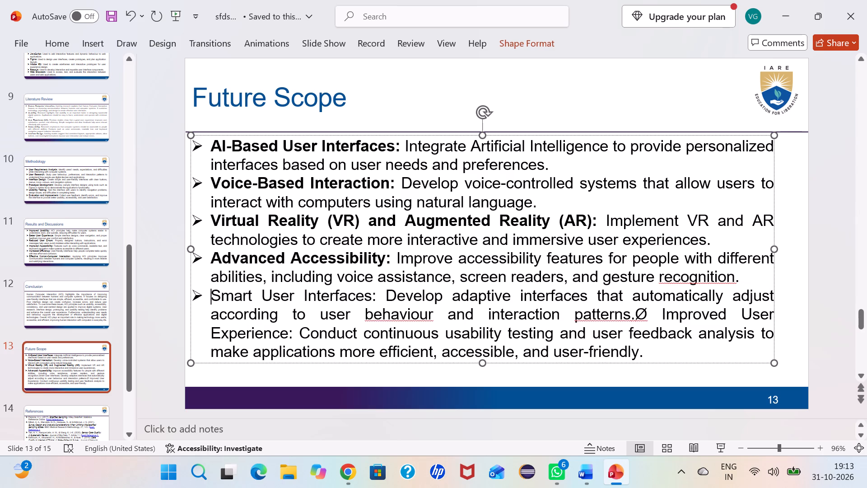
key(ctrl+shift+Right)
key(ctrl+shift+Right)
key(ctrl+shift+Right)
key(ctrl+shift+Right)
key(ctrl+b)
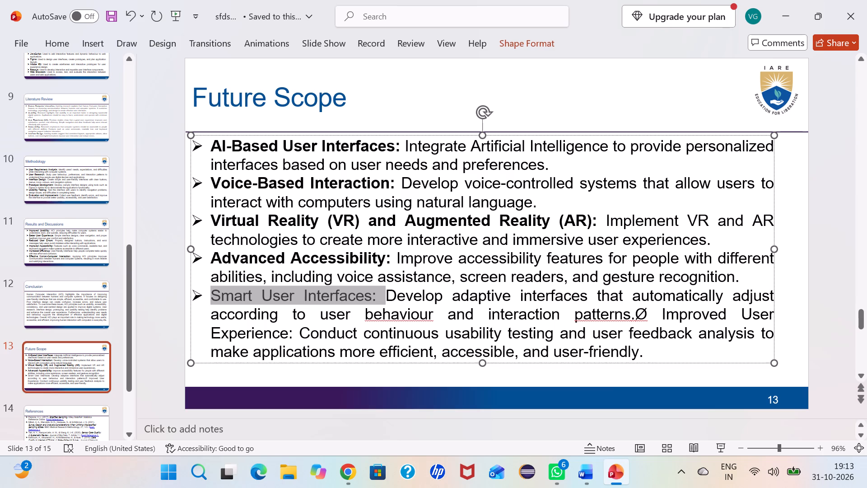
Replace the Ø before "Improved User Experience:" with a new bullet line and make that heading bold.
click(658, 321)
key(BackSpace)
key(BackSpace)
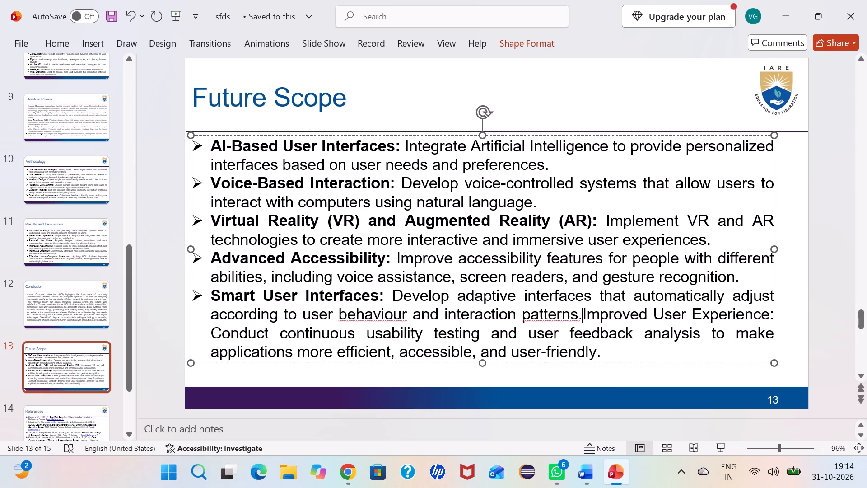
key(Return)
key(ctrl+shift+Right)
key(ctrl+shift+Right)
key(ctrl+shift+Right)
key(ctrl+shift+Right)
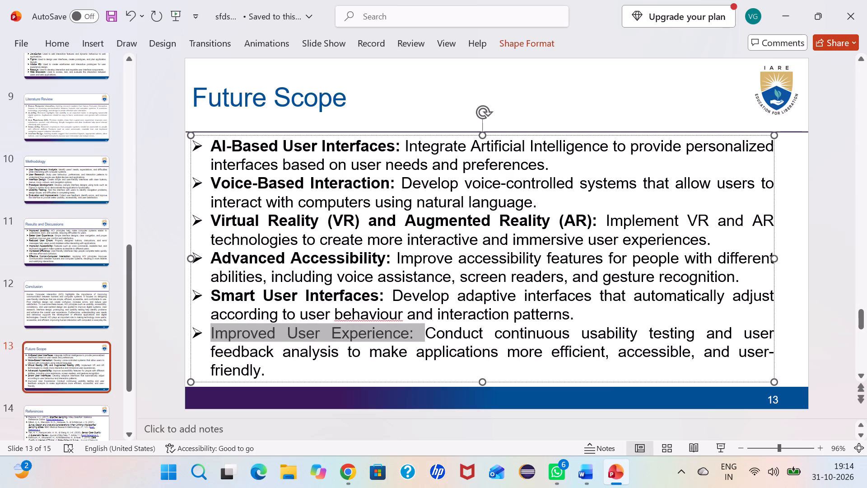
key(ctrl+b)
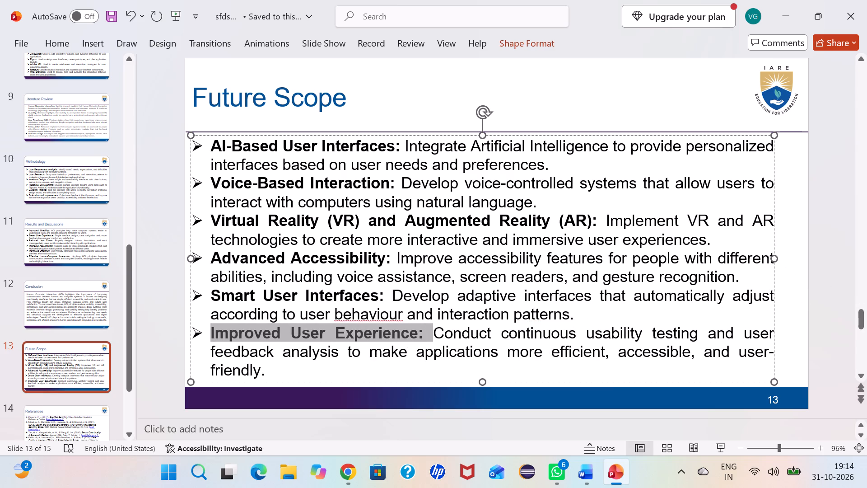
Widen the Future Scope text box slightly further and shift it a little right and down, below the title line.
drag(774, 259, 790, 258)
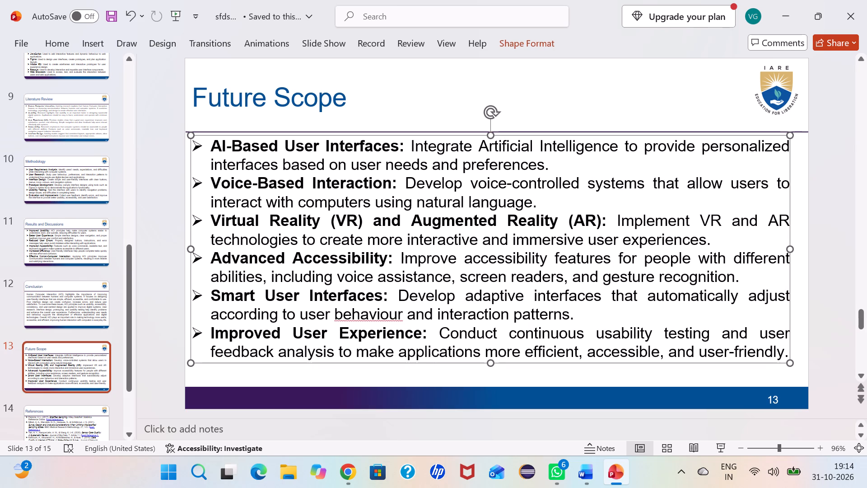
drag(521, 136, 528, 140)
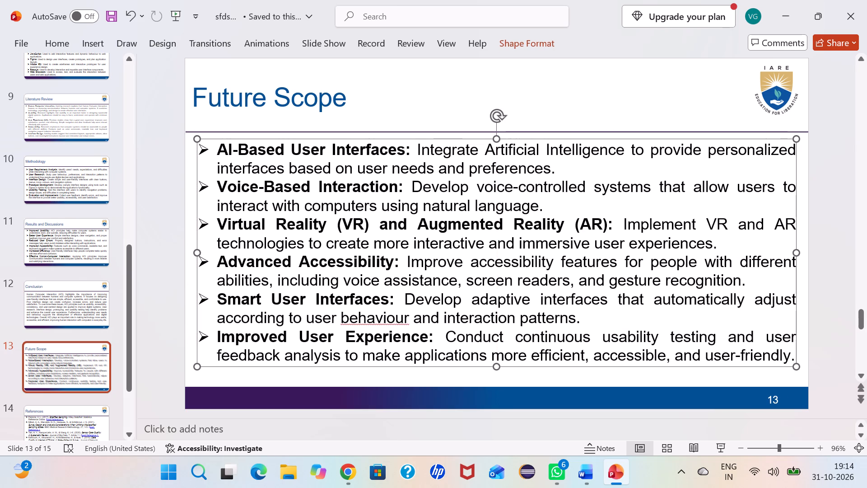
click(468, 398)
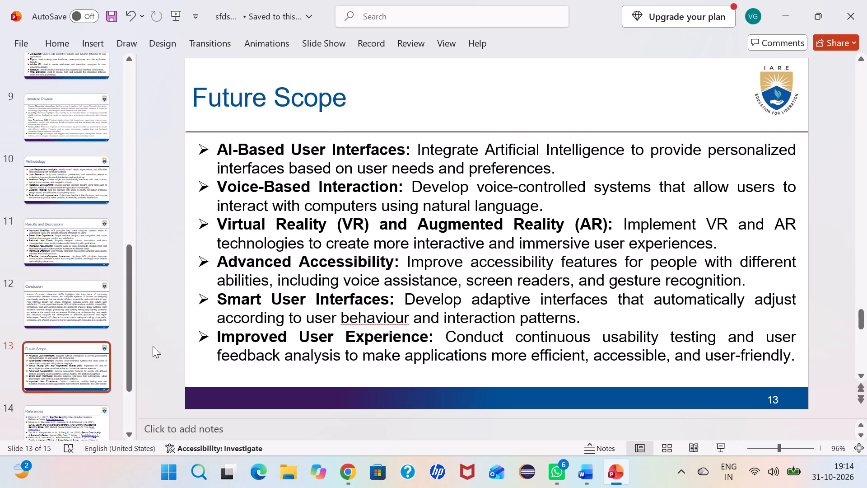
scroll(64, 331, down, 1)
click(64, 331)
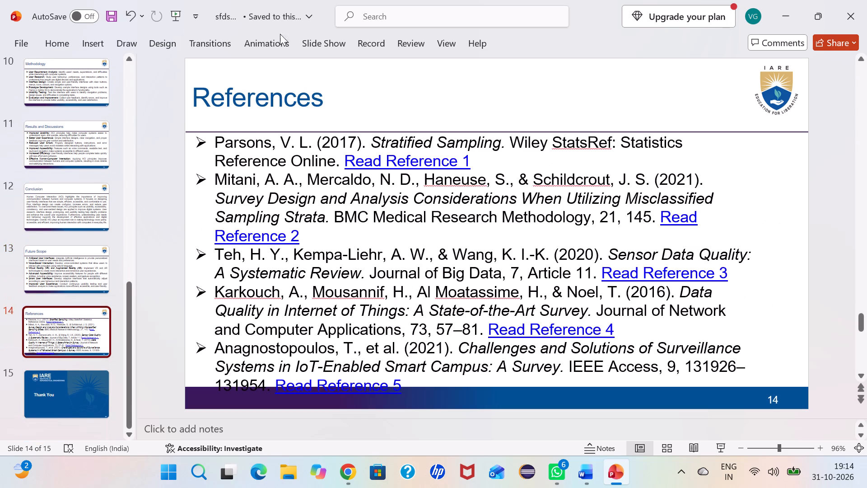
drag(317, 93, 234, 93)
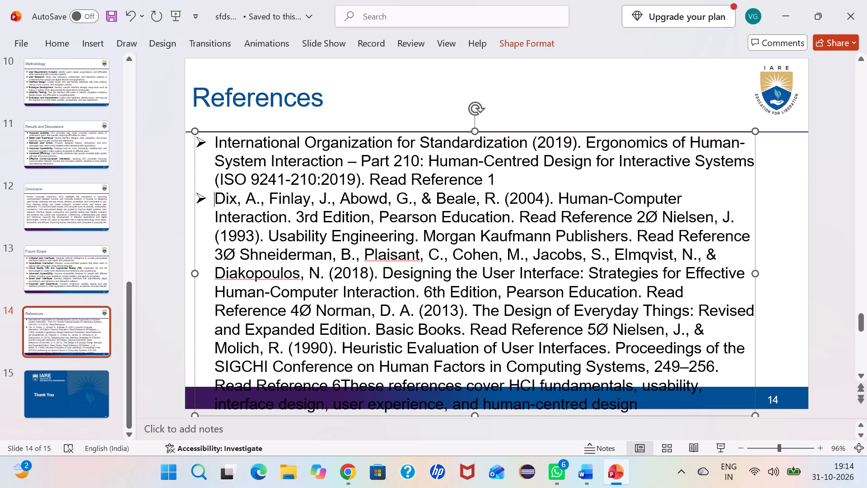
click(662, 216)
key(BackSpace)
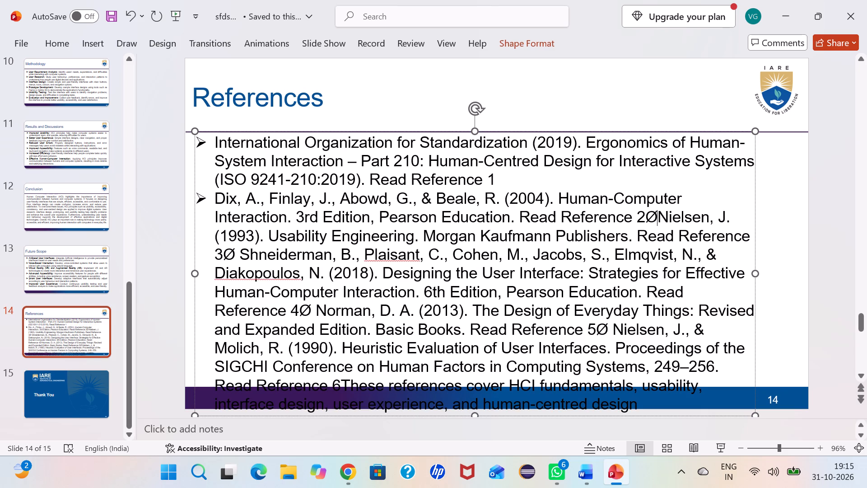
key(BackSpace)
key(Return)
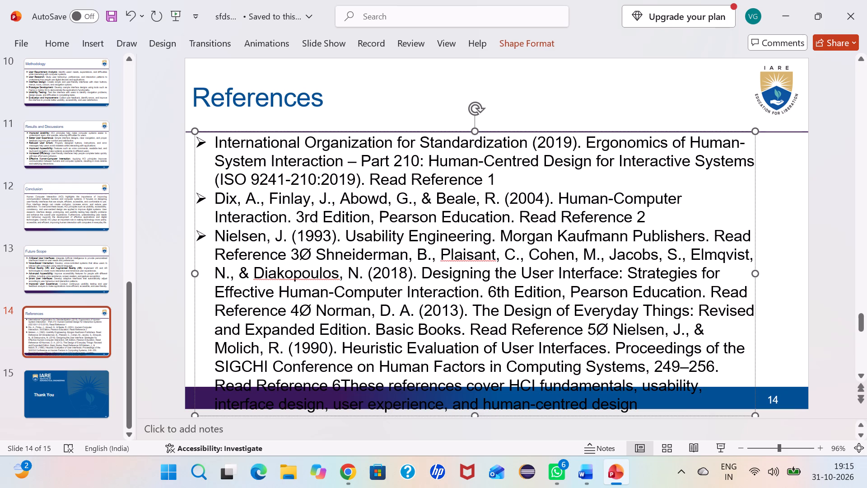
Replace the Ø marks before the Shneiderman, Norman, and Nielsen & Molich entries with new bullet lines.
click(317, 254)
key(BackSpace)
key(BackSpace)
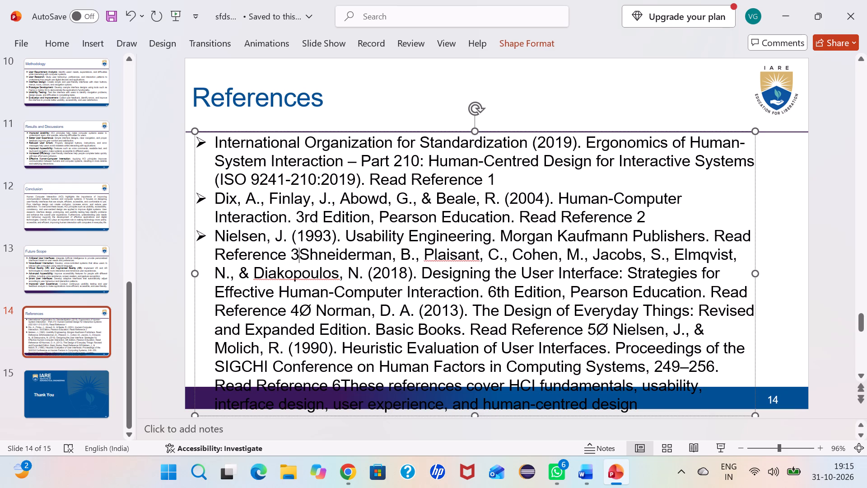
key(Return)
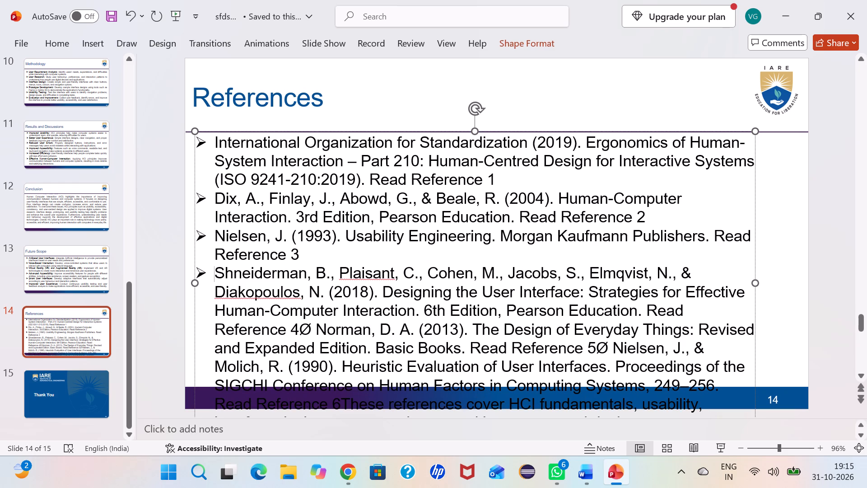
click(318, 332)
key(BackSpace)
key(BackSpace)
key(Return)
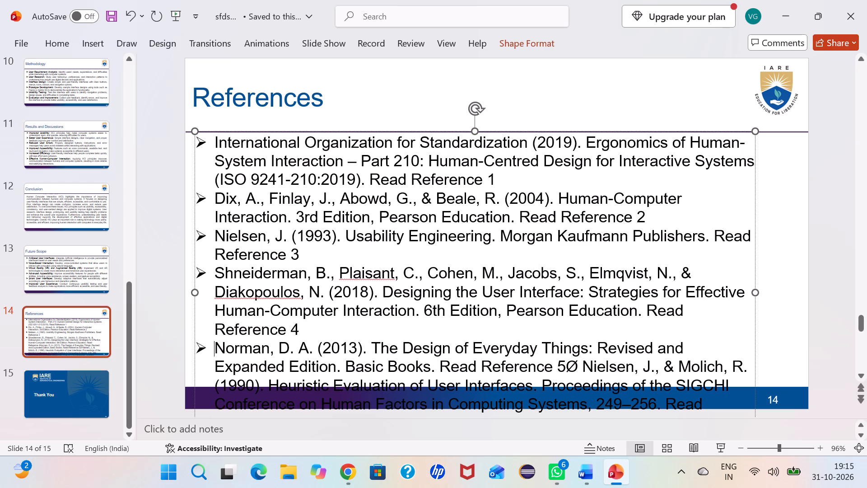
scroll(373, 334, down, 1)
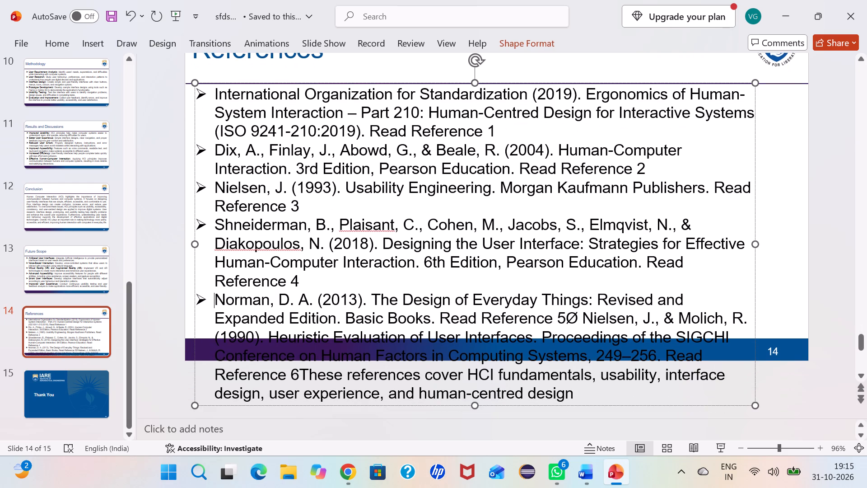
click(583, 324)
key(BackSpace)
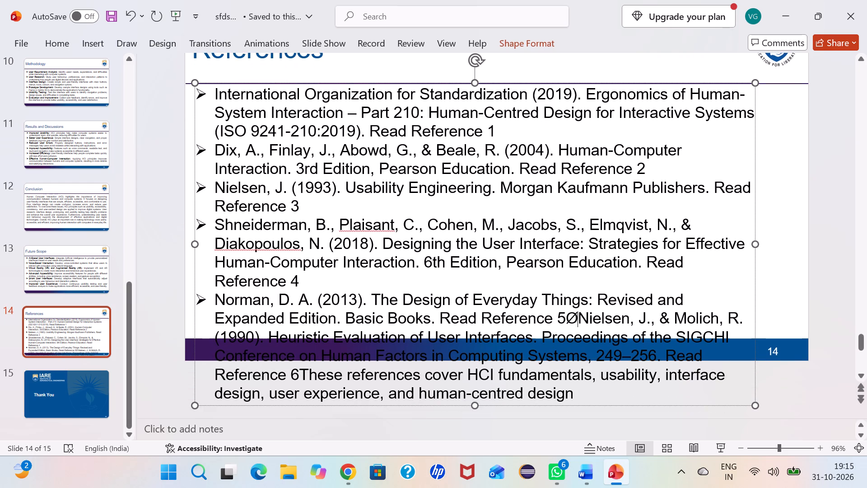
key(BackSpace)
key(Return)
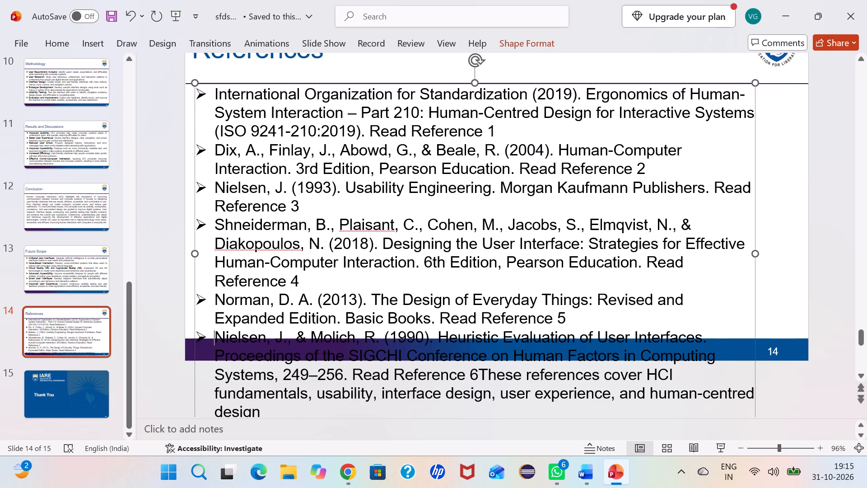
Separate the closing "These references cover HCI fundamentals" sentence onto its own bullet and delete the Nielsen & Molich (1990) entry.
drag(214, 331, 258, 413)
click(224, 324)
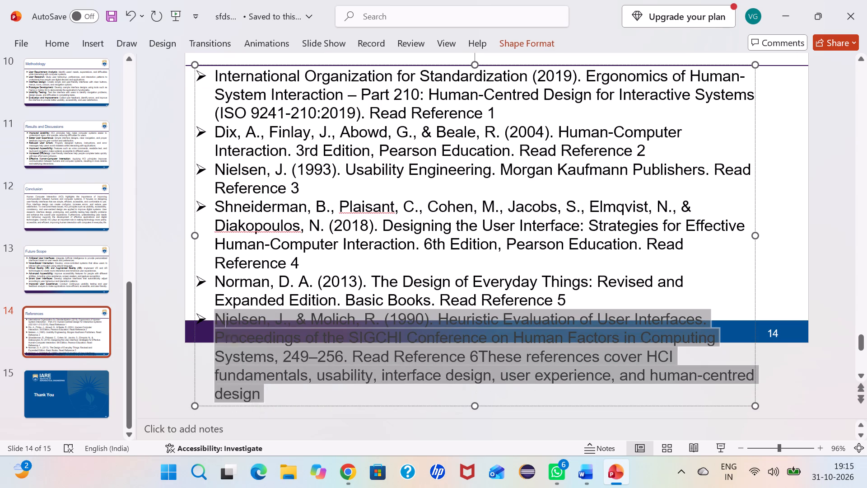
click(478, 356)
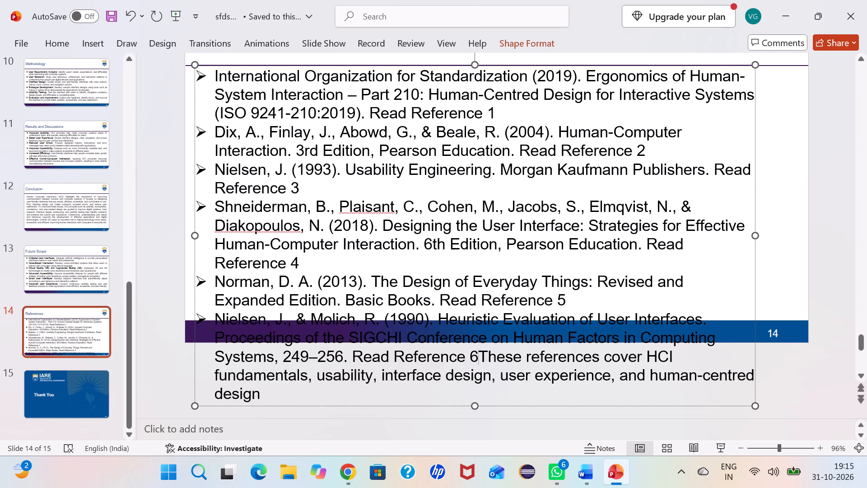
key(Return)
click(478, 356)
drag(478, 356, 309, 318)
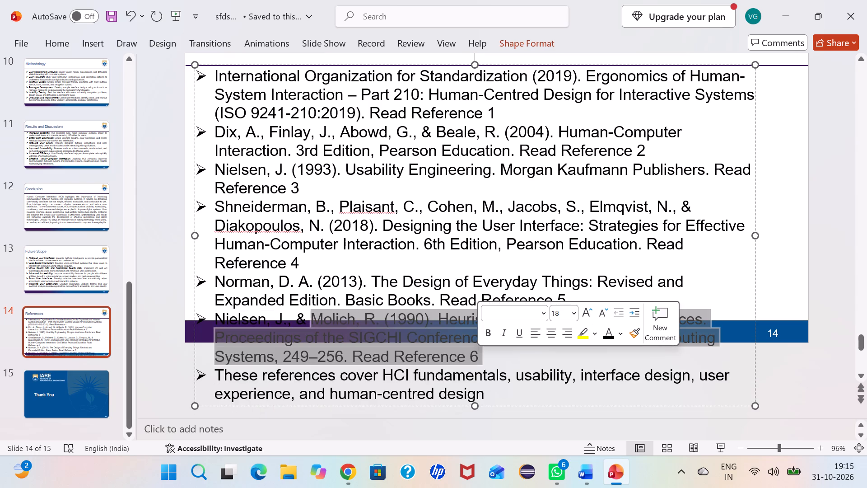
drag(309, 318, 224, 322)
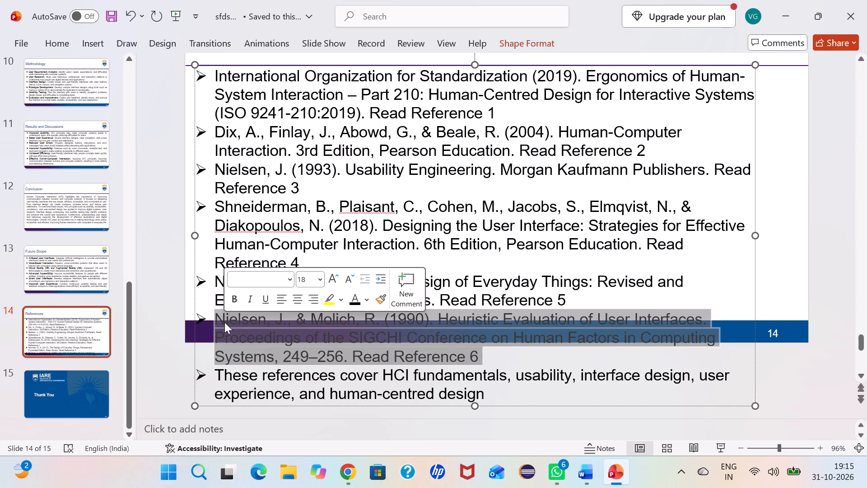
key(BackSpace)
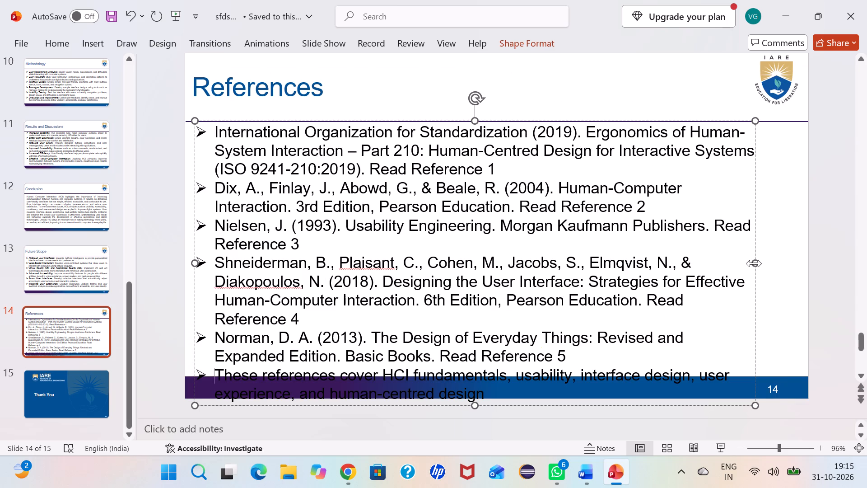
Widen the references text box slightly toward the slide's right edge and justify all its text.
drag(754, 263, 785, 256)
click(721, 323)
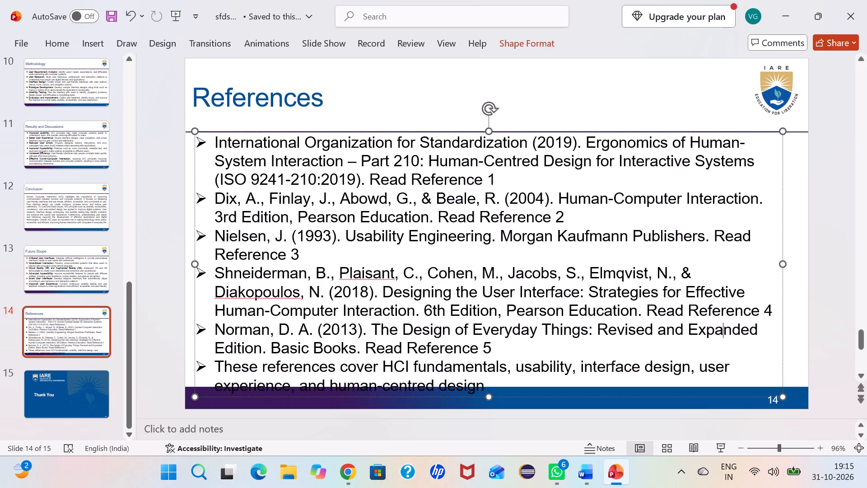
key(ctrl+a)
key(ctrl+j)
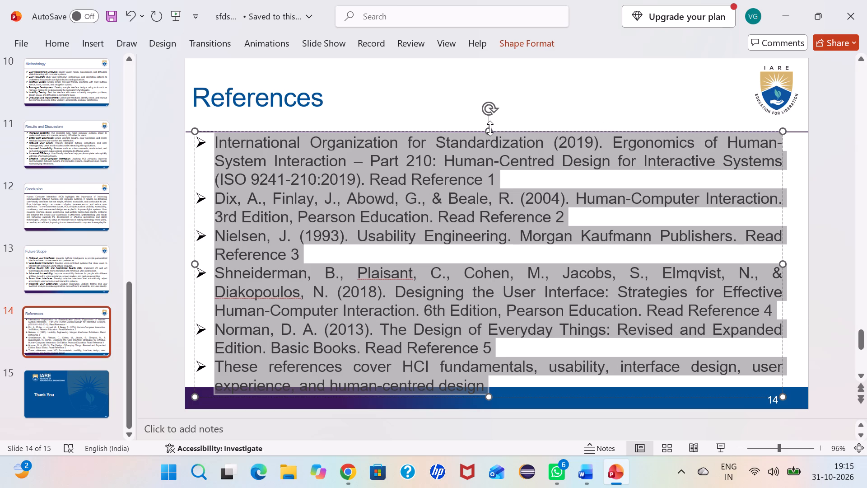
drag(490, 128, 491, 133)
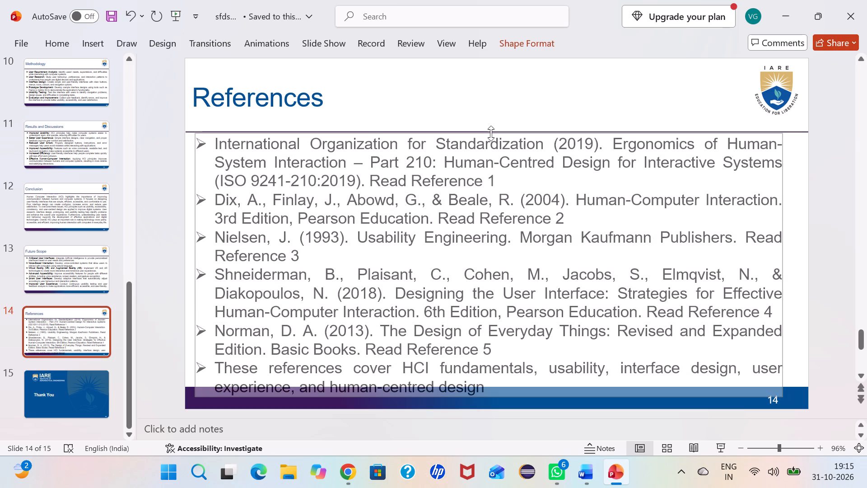
Set all the text in the references text box to font size 16.
key(ctrl+a)
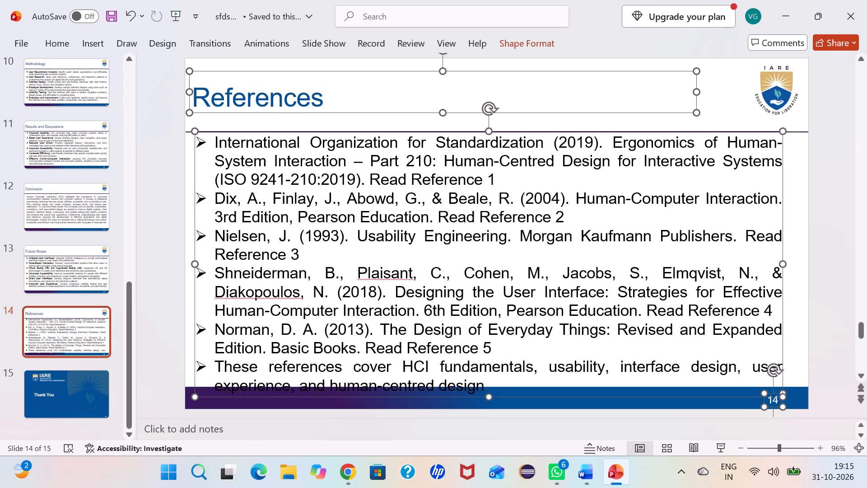
click(238, 221)
key(ctrl+a)
right_click(238, 221)
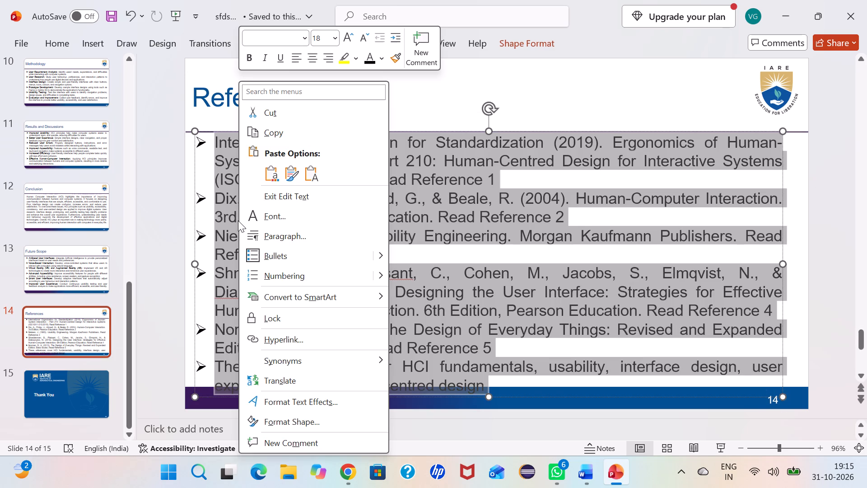
click(318, 33)
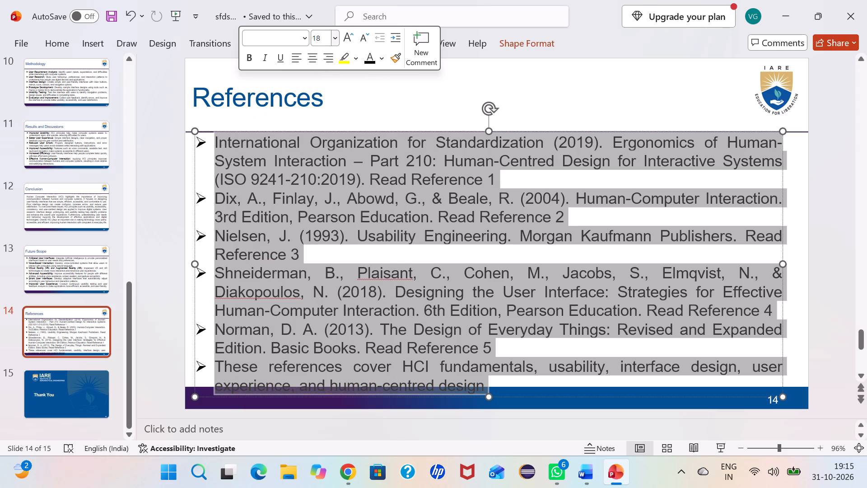
text(16)
key(Return)
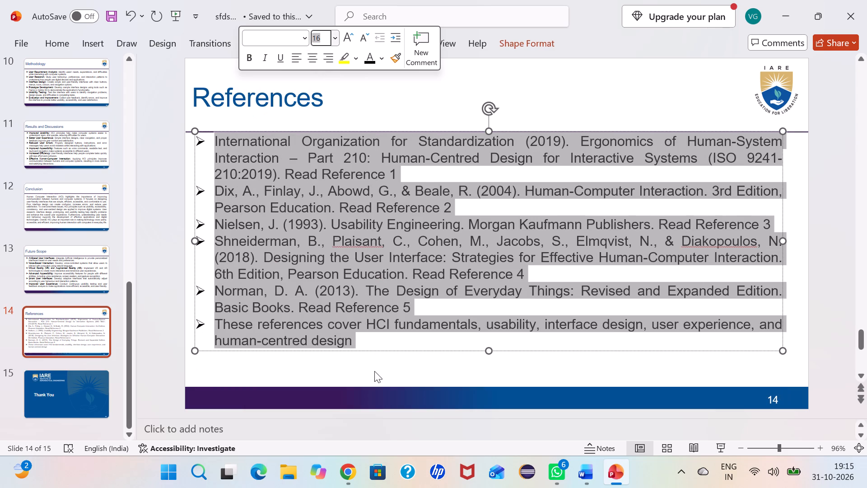
click(374, 371)
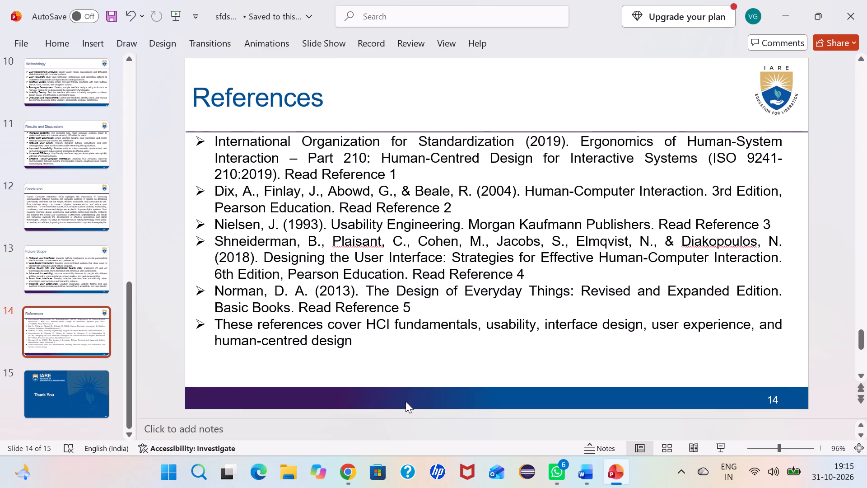
Move the references text box slightly right and down so it sits below the title line.
click(392, 352)
click(392, 352)
drag(392, 352, 397, 360)
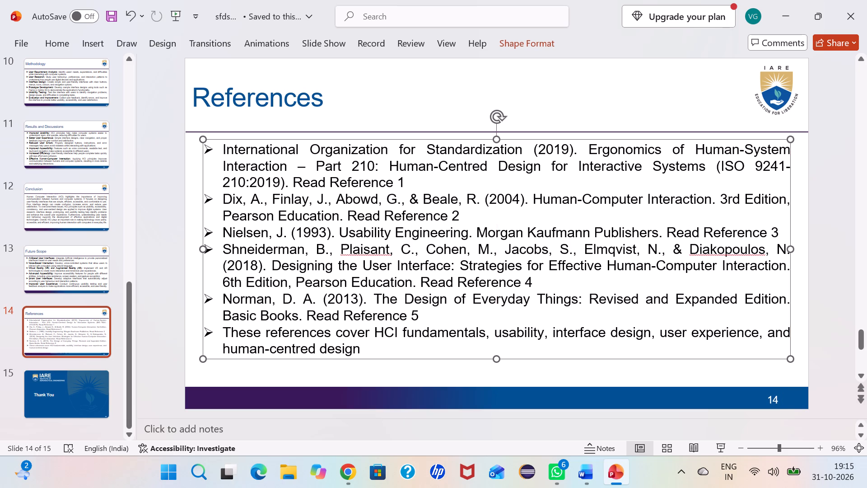
click(382, 395)
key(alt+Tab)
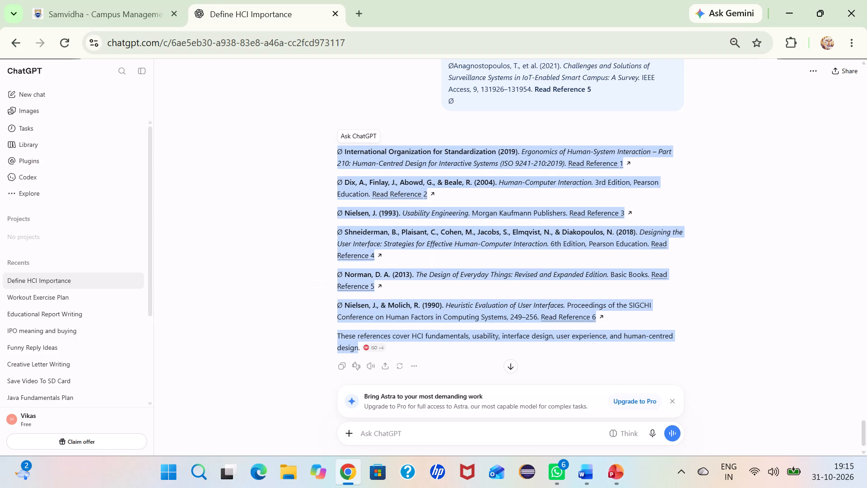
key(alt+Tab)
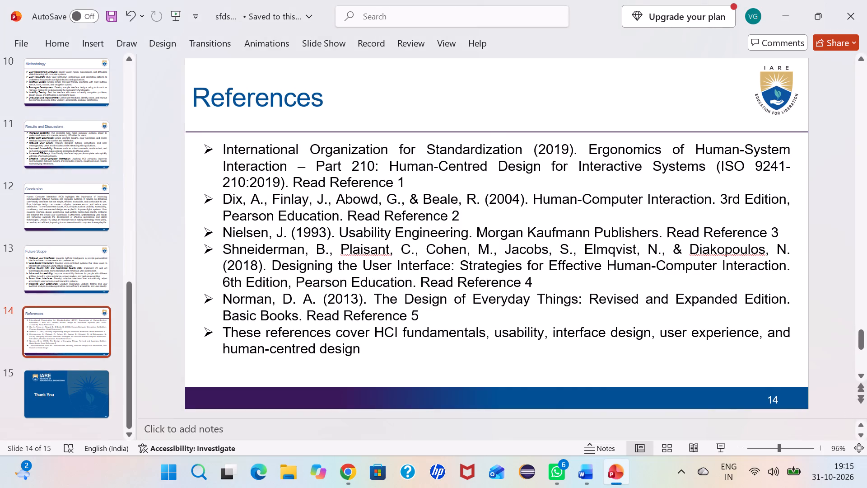
Bold the author-and-year lead-ins of the International Organization for Standardization (2019) and Dix et al. (2004) references, checking against ChatGPT's formatting.
drag(578, 146, 247, 154)
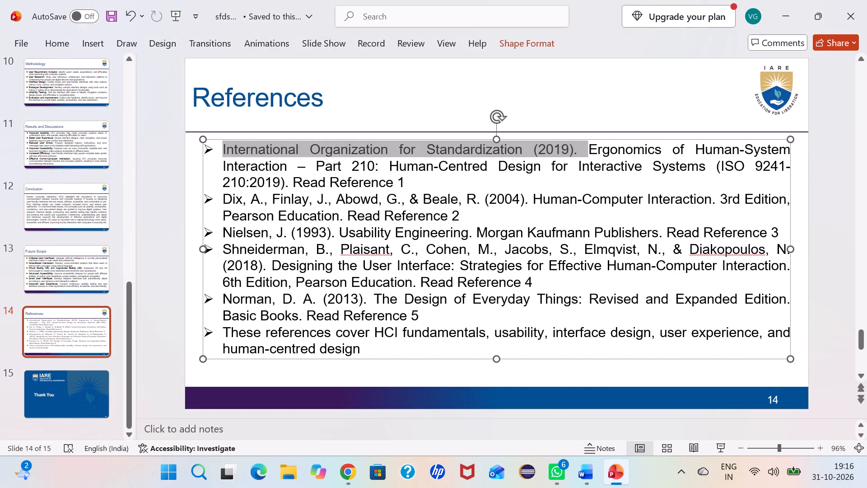
drag(247, 154, 243, 153)
key(ctrl+b)
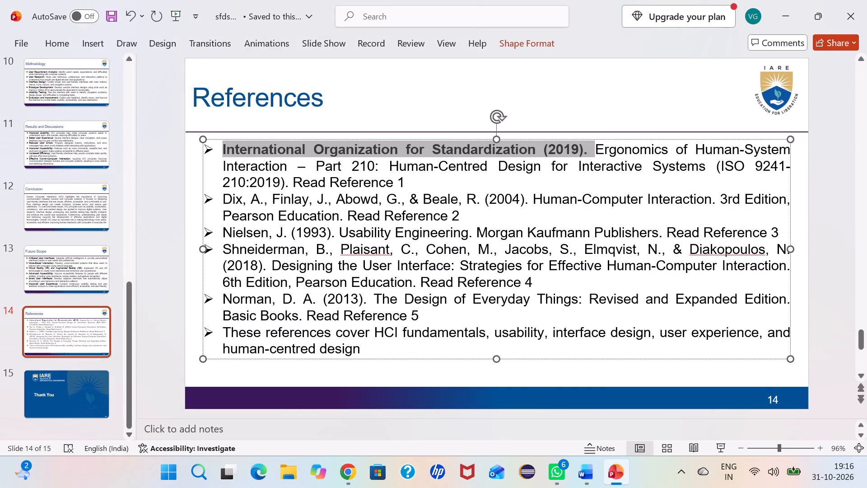
key(alt+Tab)
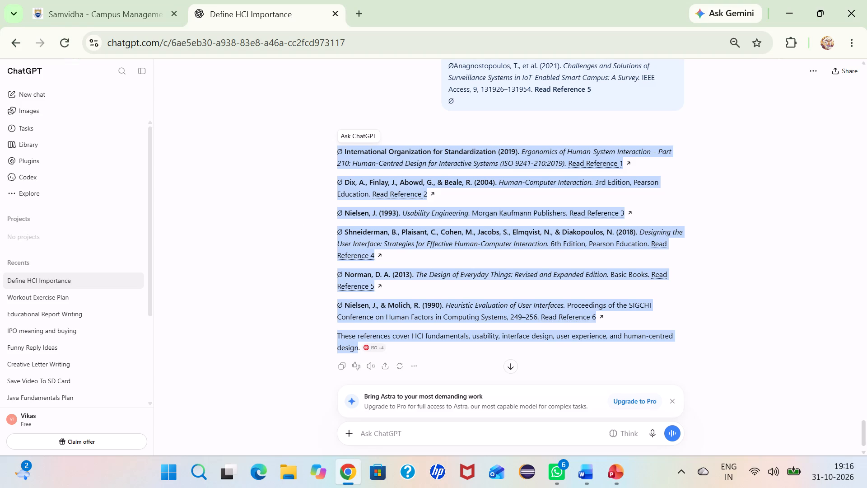
key(alt+Tab)
drag(532, 202, 224, 206)
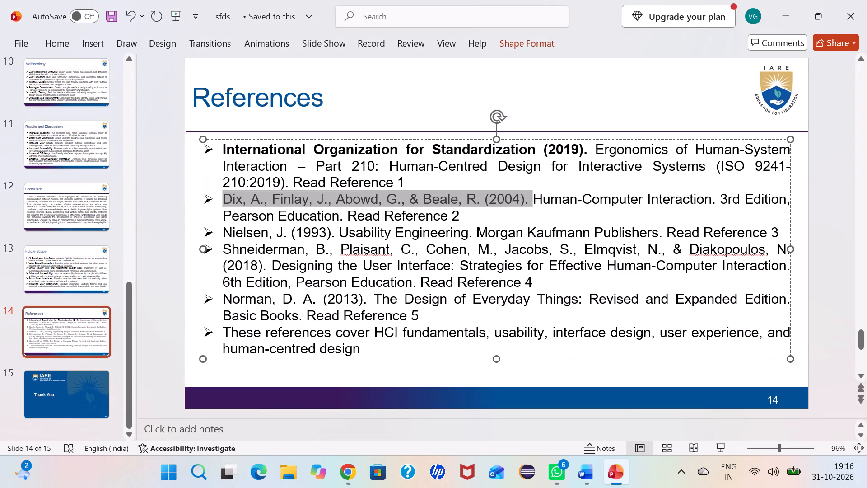
drag(224, 206, 221, 205)
key(ctrl+b)
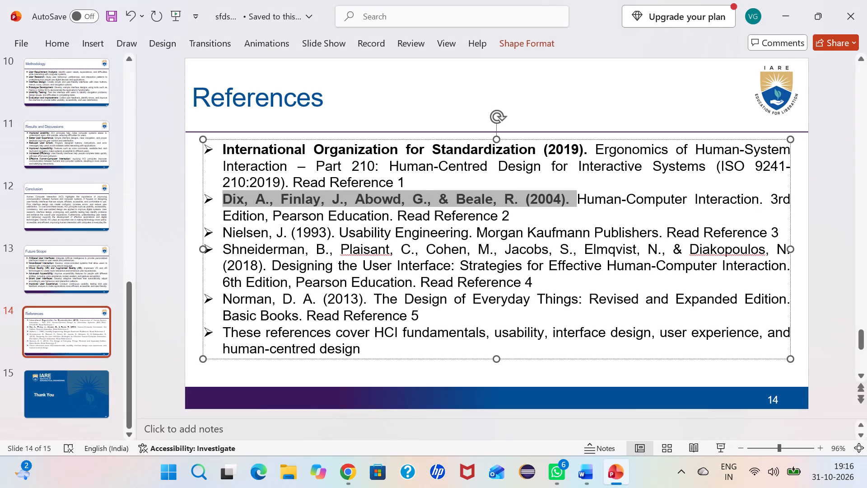
Bold "Nielsen, J. (1993). Usability Engineering" in the third reference.
drag(470, 232, 245, 247)
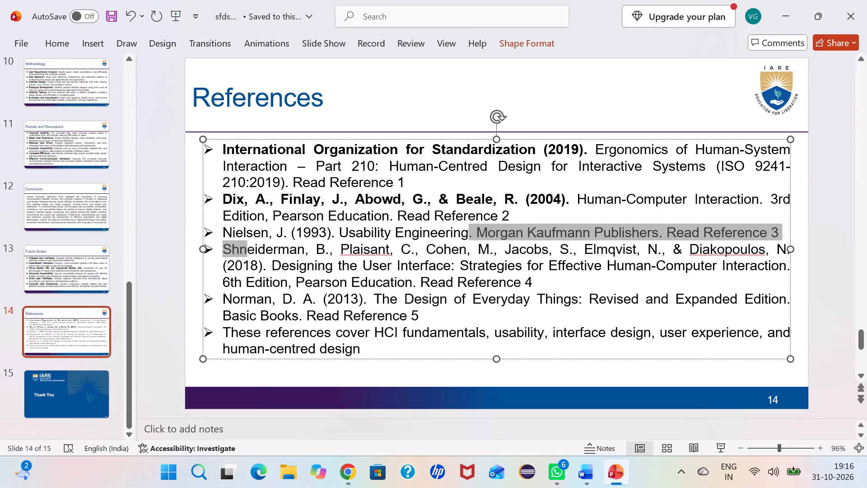
drag(245, 247, 224, 237)
key(ctrl+b)
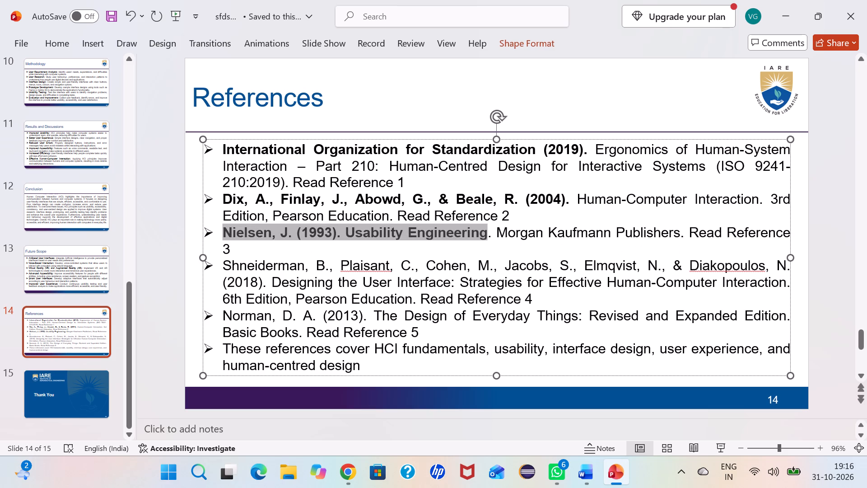
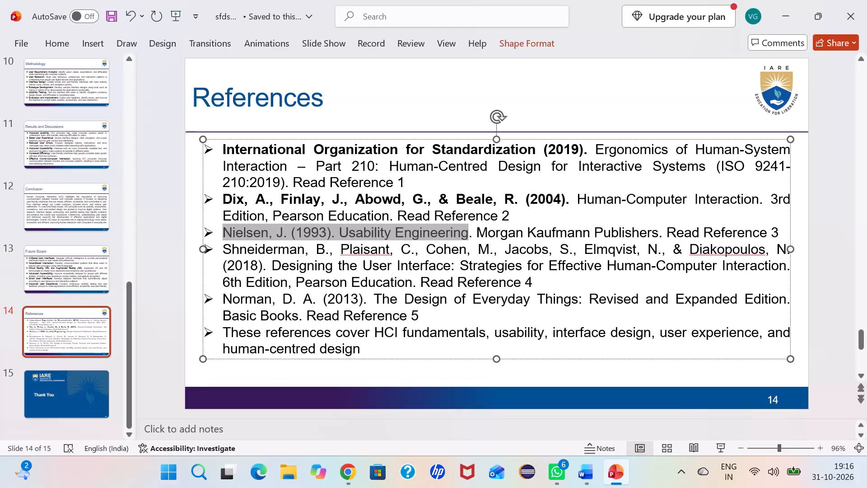
Bold the selected "Nielsen, J. (1993). Usability Engineering" in the third reference.
key(ctrl+b)
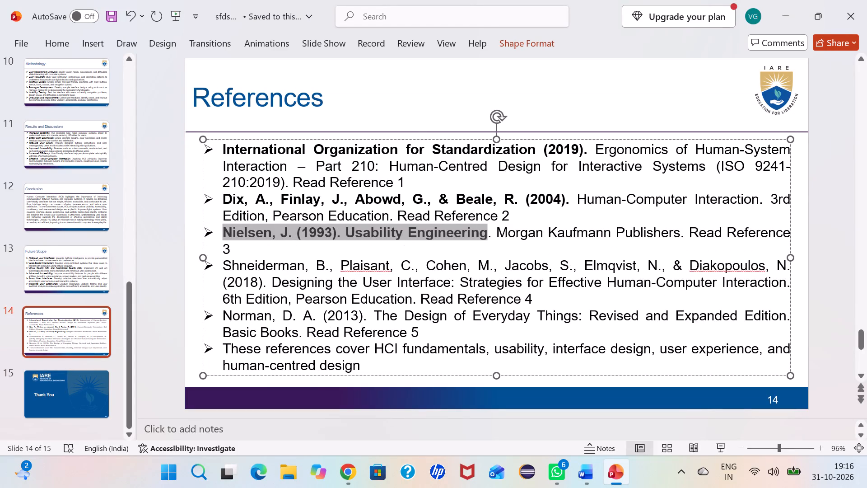
Widen the references text box slightly by extending its right edge.
drag(787, 257, 792, 257)
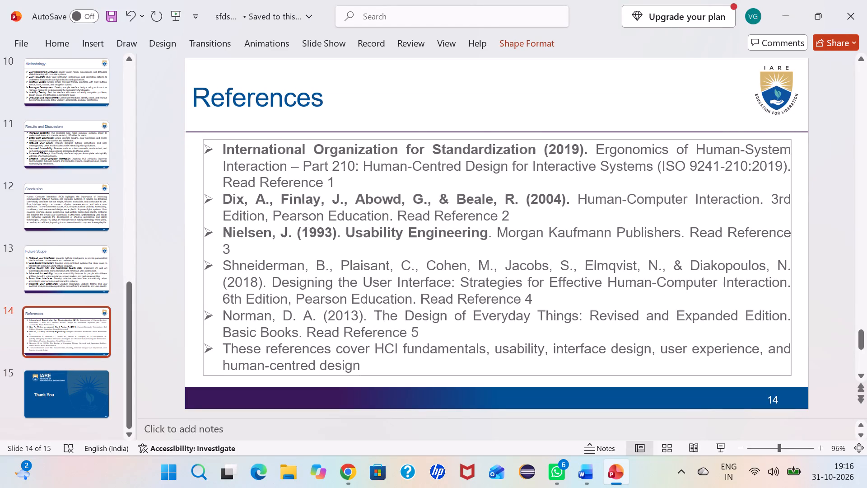
drag(792, 257, 793, 257)
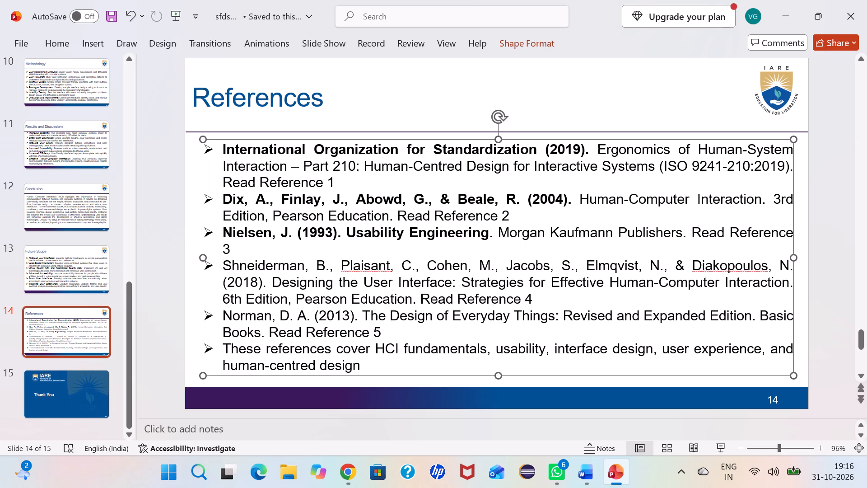
drag(223, 266, 446, 261)
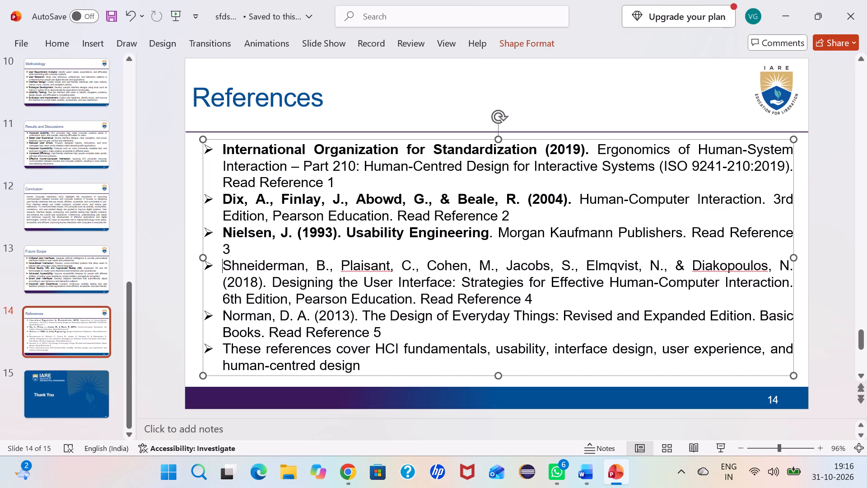
drag(446, 261, 703, 263)
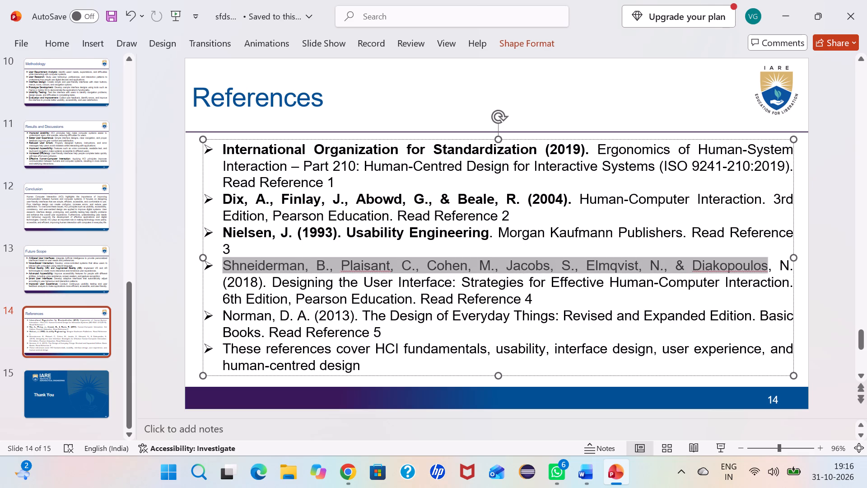
drag(703, 263, 788, 267)
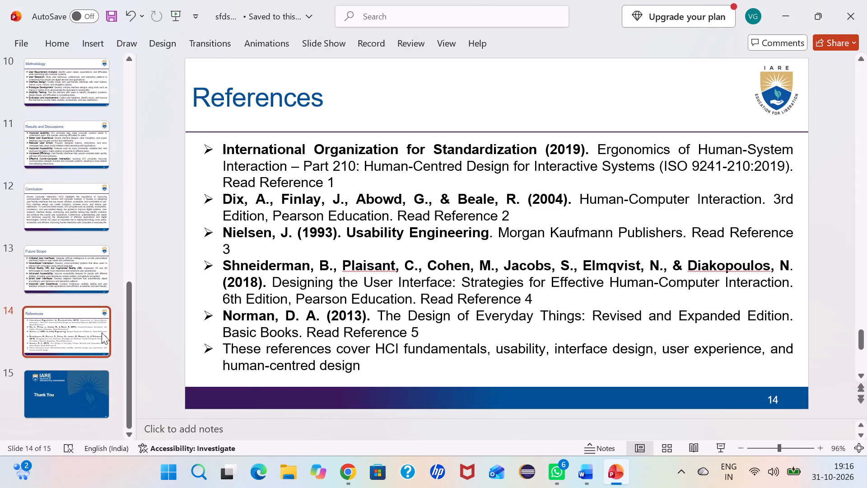
Return to the title slide and delete the full stop at the end of the HCI topic line.
click(79, 382)
click(79, 324)
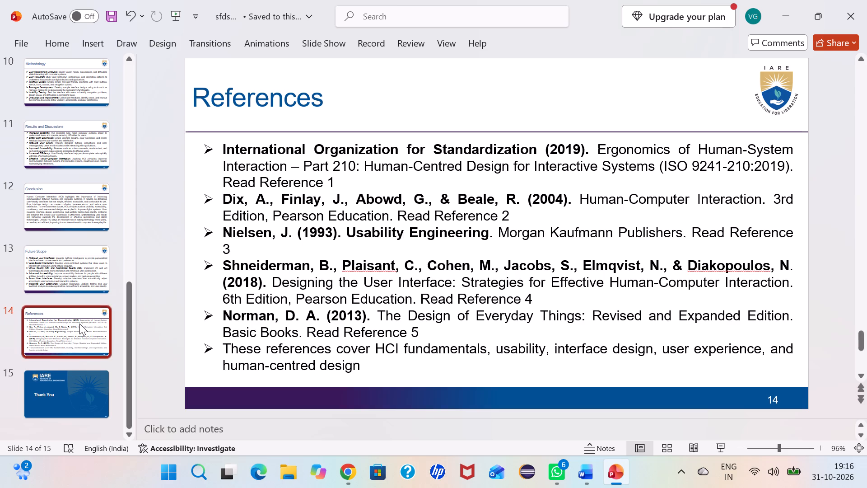
scroll(66, 272, up, 9)
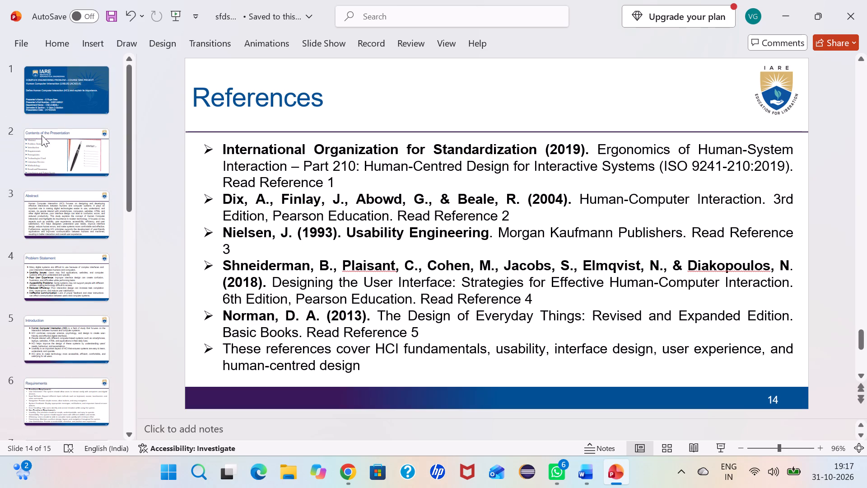
click(39, 111)
click(48, 135)
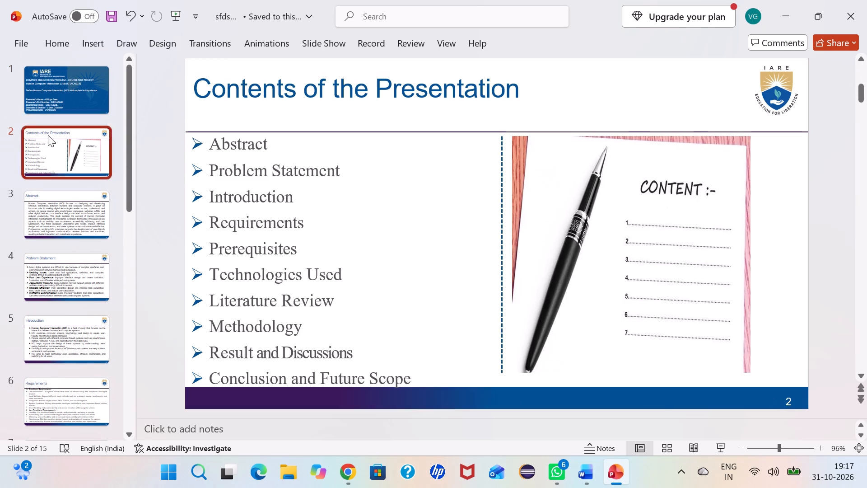
click(46, 70)
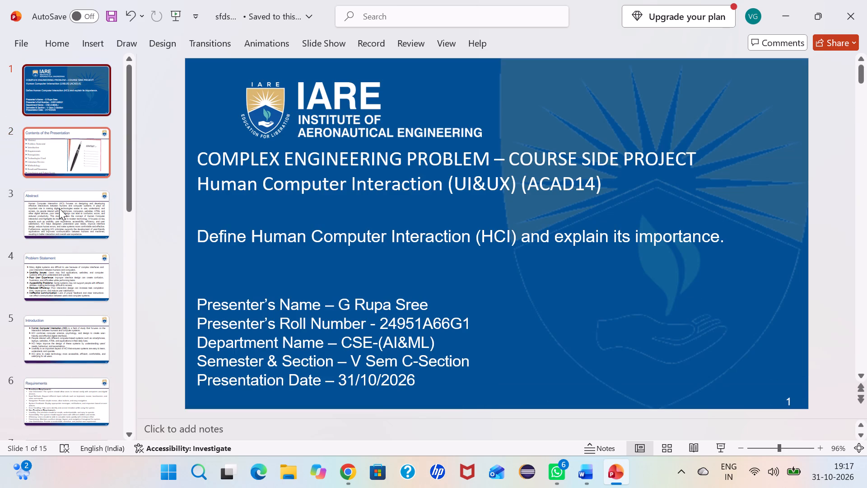
key(alt+Tab)
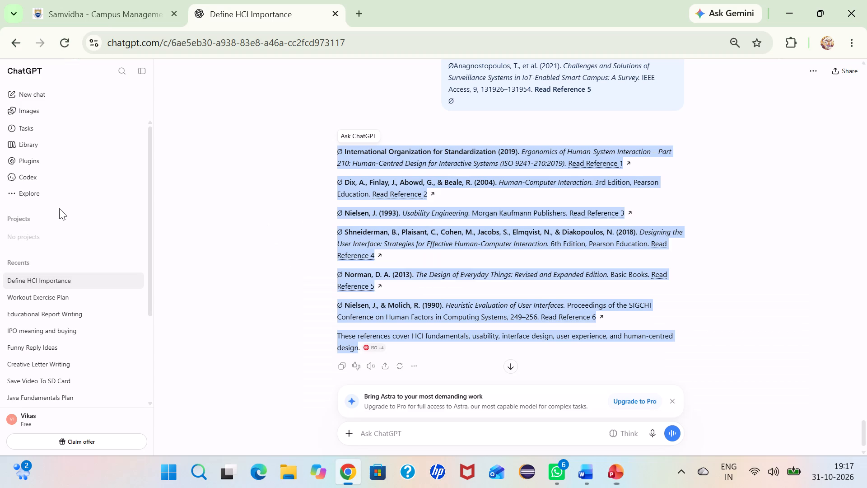
key(alt+Tab)
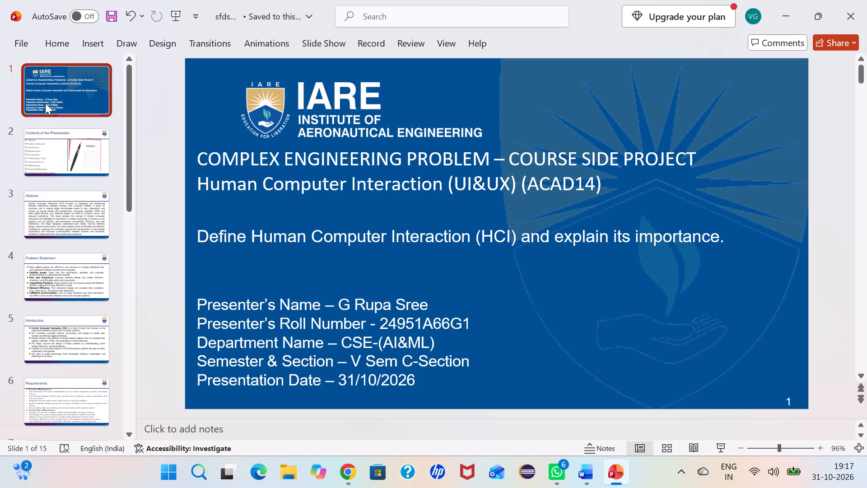
click(720, 234)
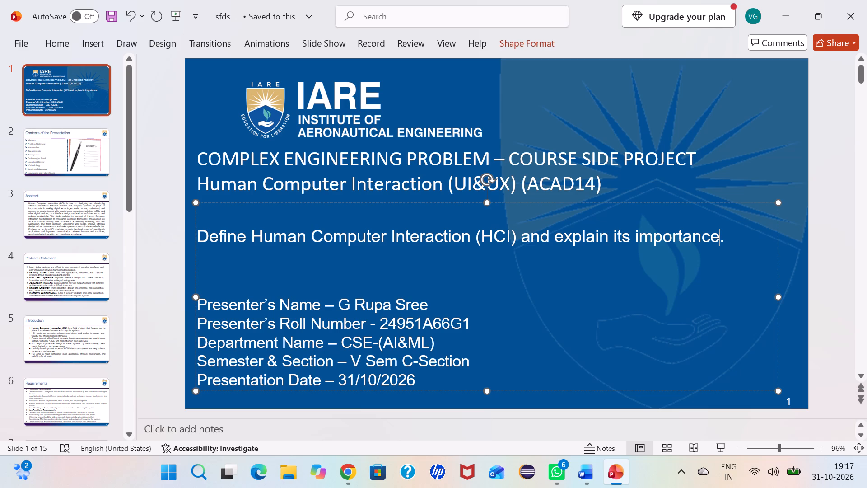
key(Delete)
Change the case of the whole topic line on the title slide to Capitalize Each Word.
key(ctrl+shift+Left)
key(ctrl+shift+Left)
key(ctrl+shift+Left)
key(ctrl+shift+Left)
key(ctrl+shift+Left)
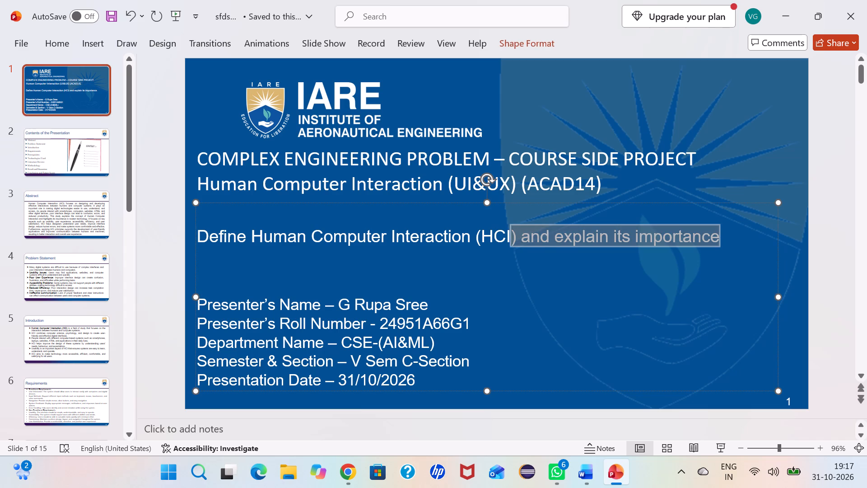
key(ctrl+shift+Left)
key(ctrl+shift+Left)
key(ctrl+shift+Left)
key(ctrl+shift+Left)
key(ctrl+shift+Left)
key(ctrl+shift+Left)
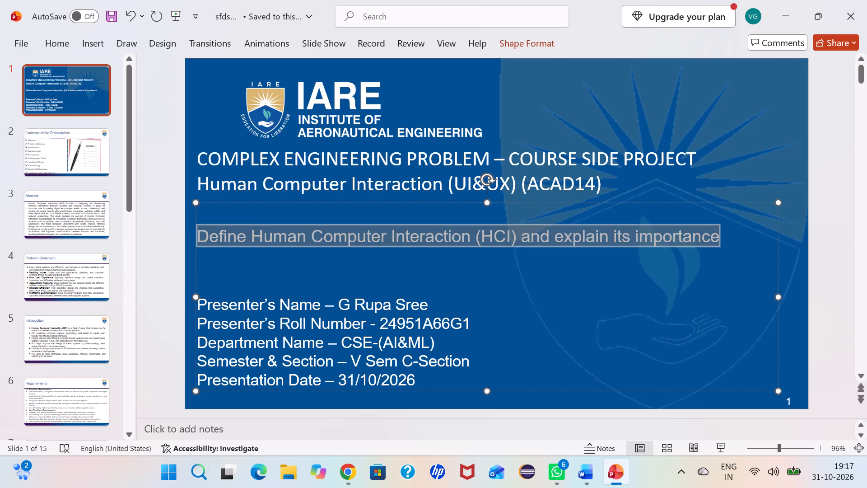
click(17, 43)
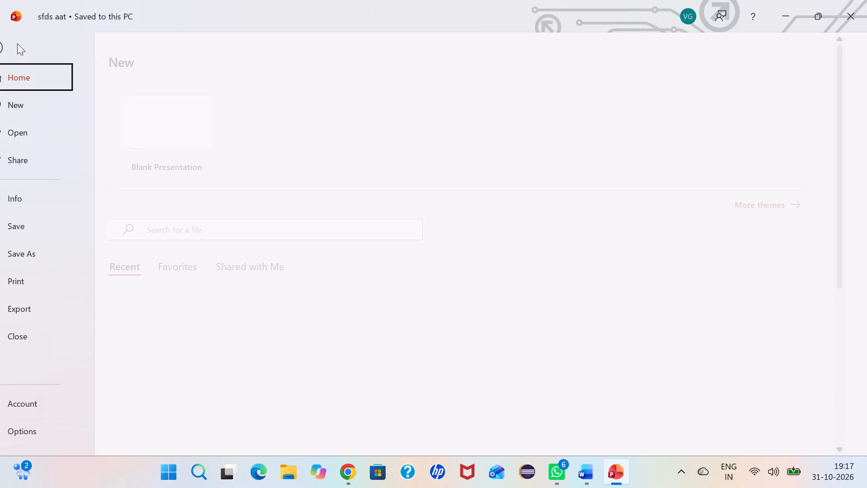
click(22, 43)
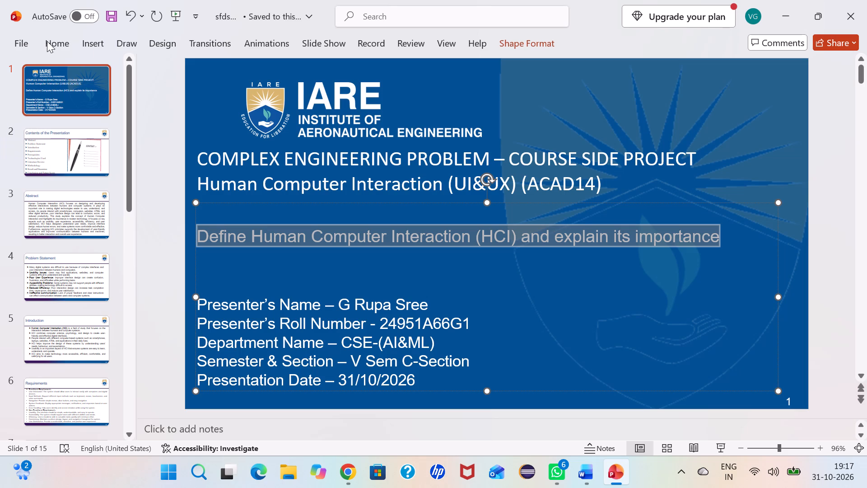
click(47, 41)
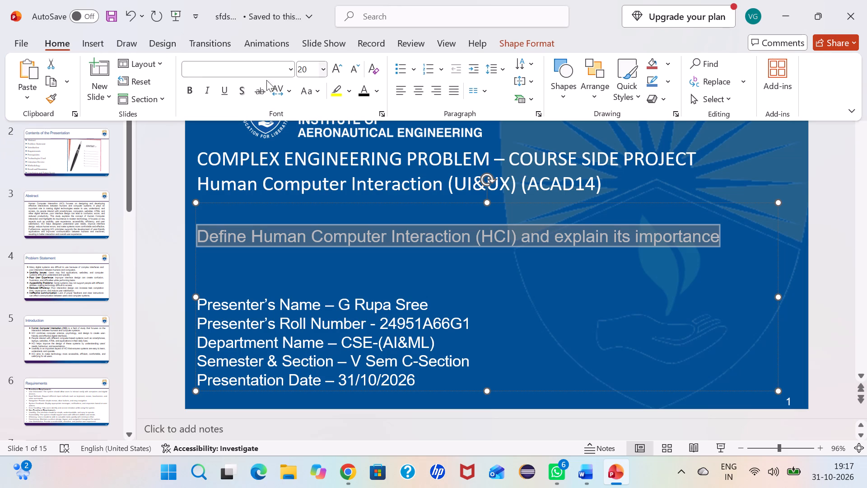
click(377, 77)
click(377, 77)
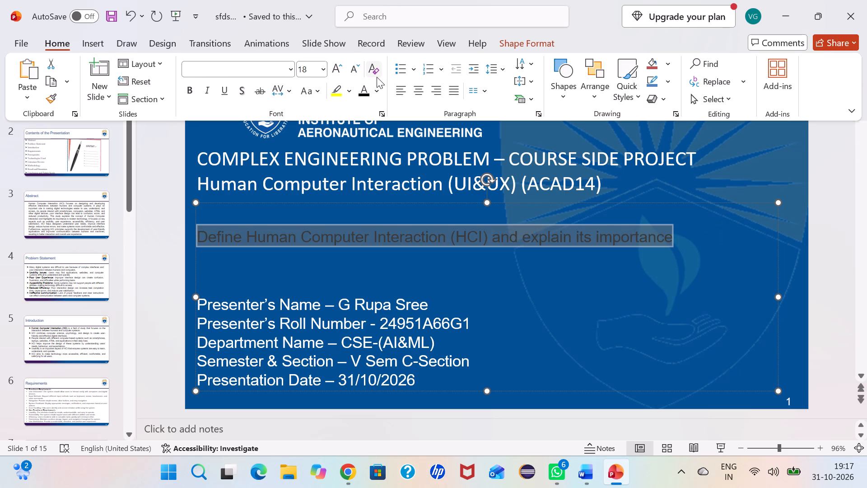
key(ctrl+z)
key(ctrl+z)
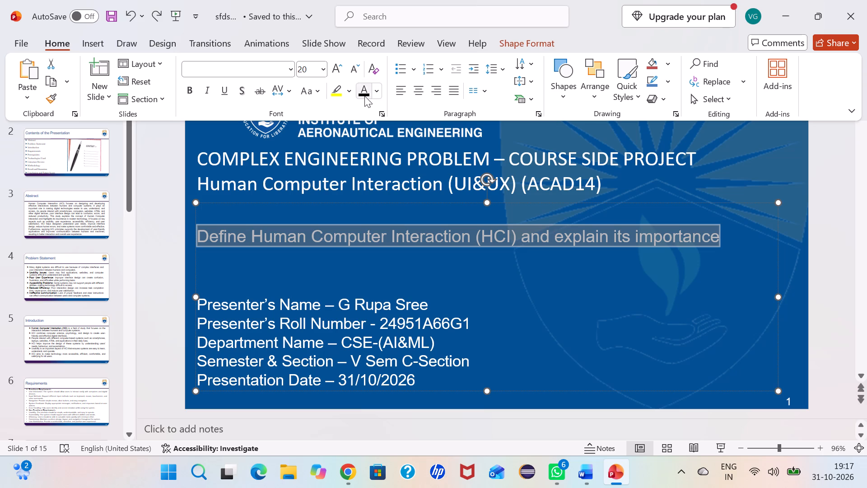
click(322, 87)
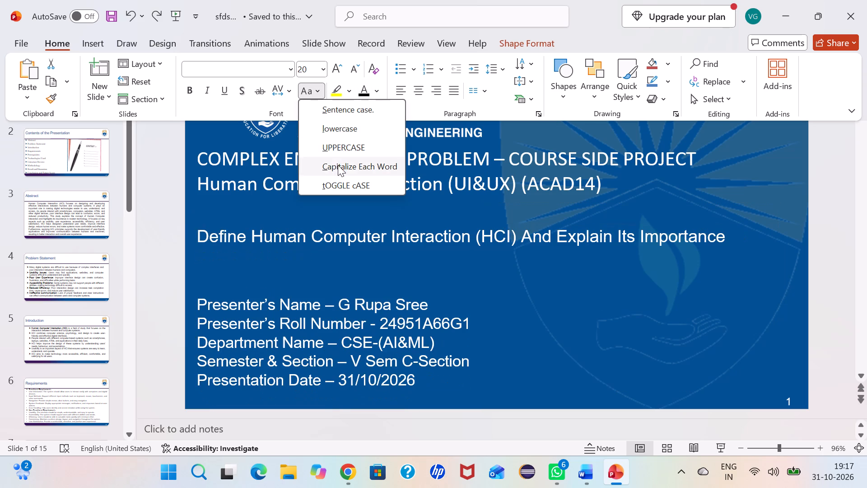
click(338, 165)
click(517, 318)
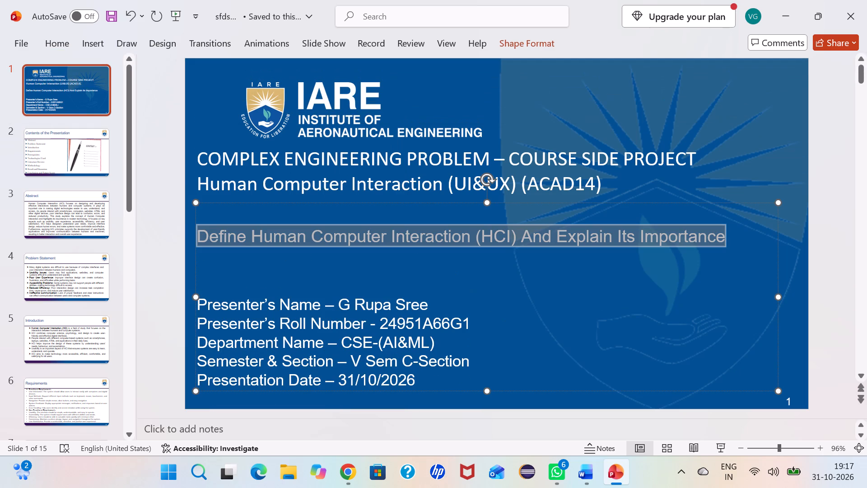
Make "and" and "its" lowercase in the topic line: "Define Human Computer Interaction (HCI) and Explain its Importance".
click(531, 243)
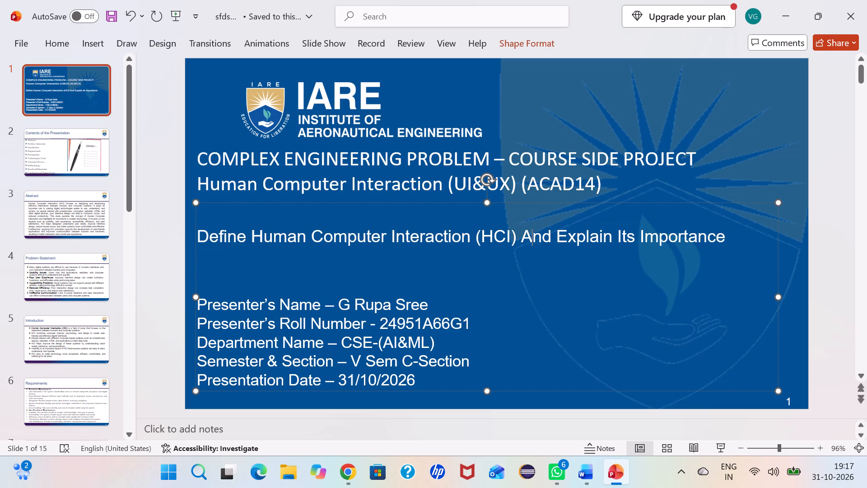
key(BackSpace)
key(q)
key(BackSpace)
key(a)
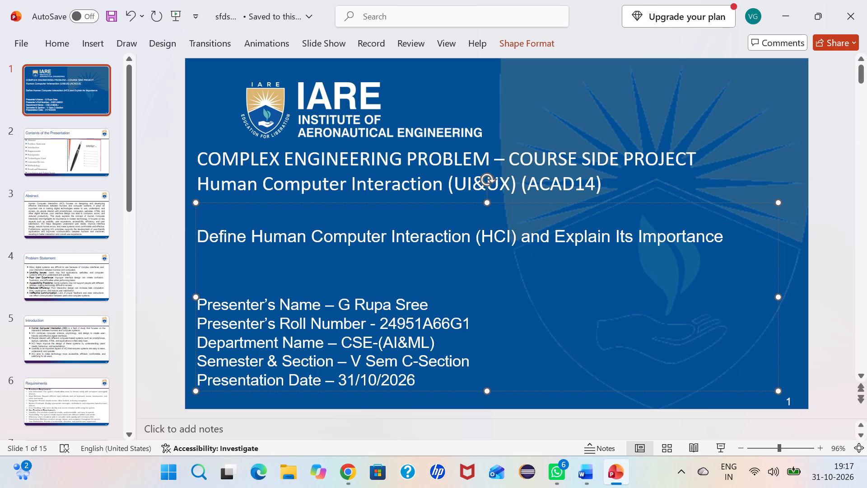
key(ctrl+Right)
key(ctrl+Right)
key(ctrl+Right)
key(ctrl+Right)
key(ctrl+Left)
key(ctrl+Left)
key(Delete)
key(i)
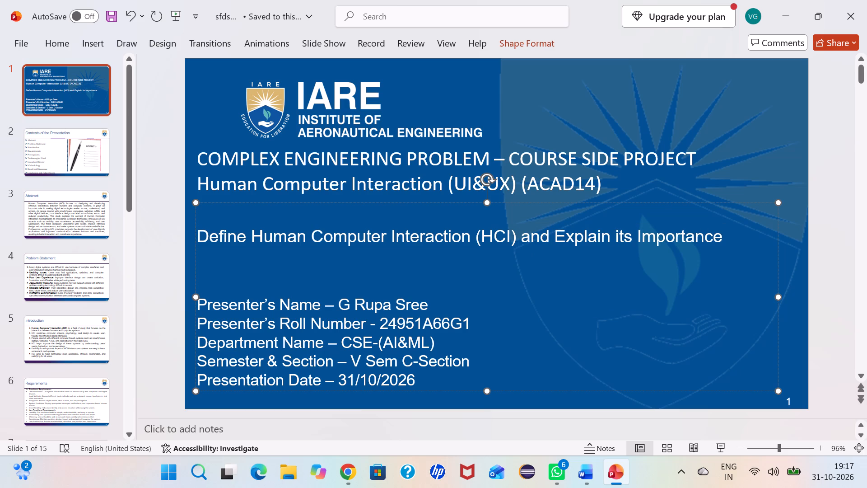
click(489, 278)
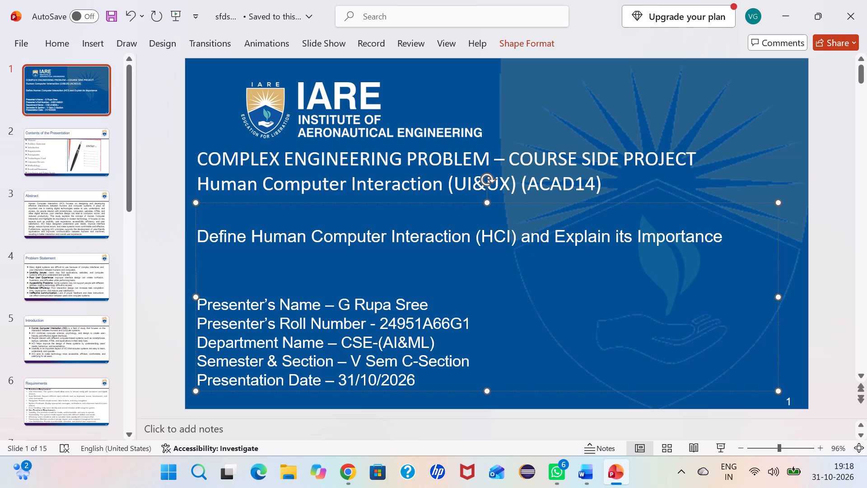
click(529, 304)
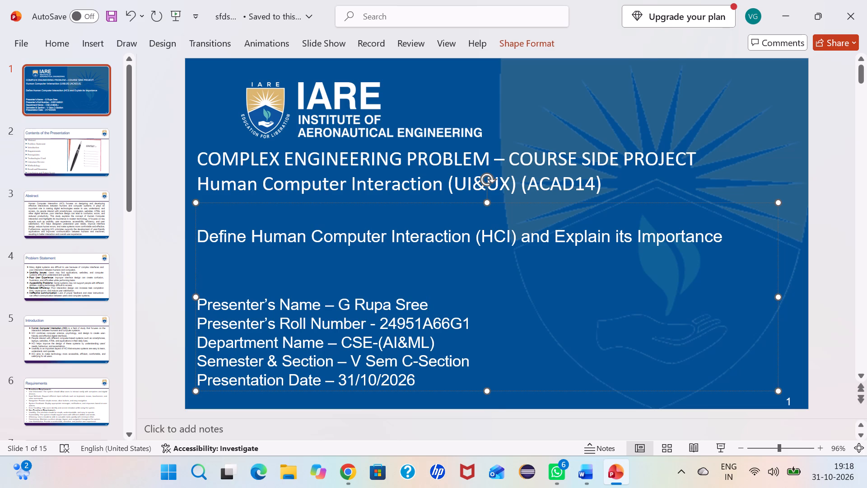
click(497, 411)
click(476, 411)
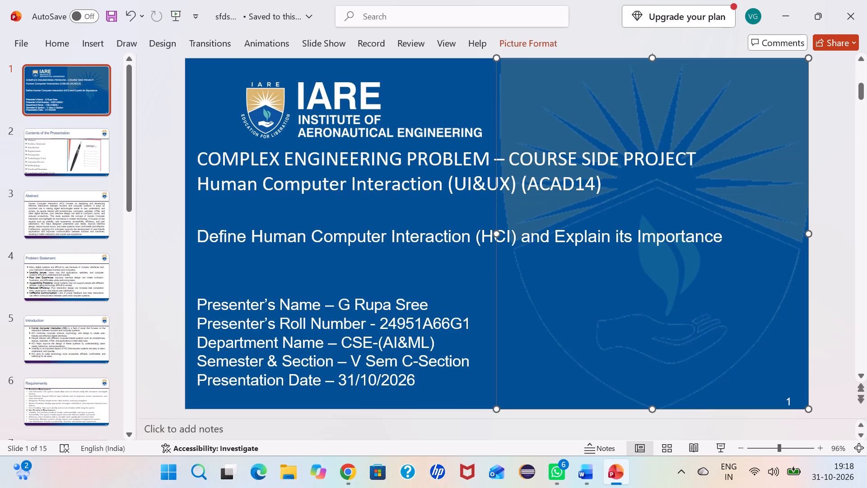